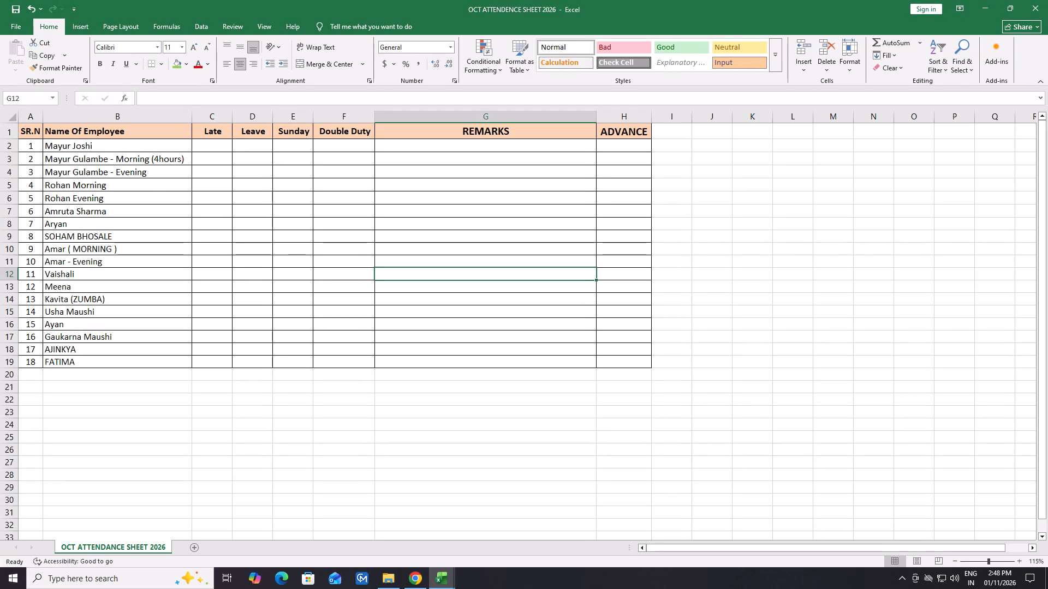
Enter 1.5 in the Leave column and 1 in the Sunday column for the employee with serial number 1.
click(219, 148)
click(252, 144)
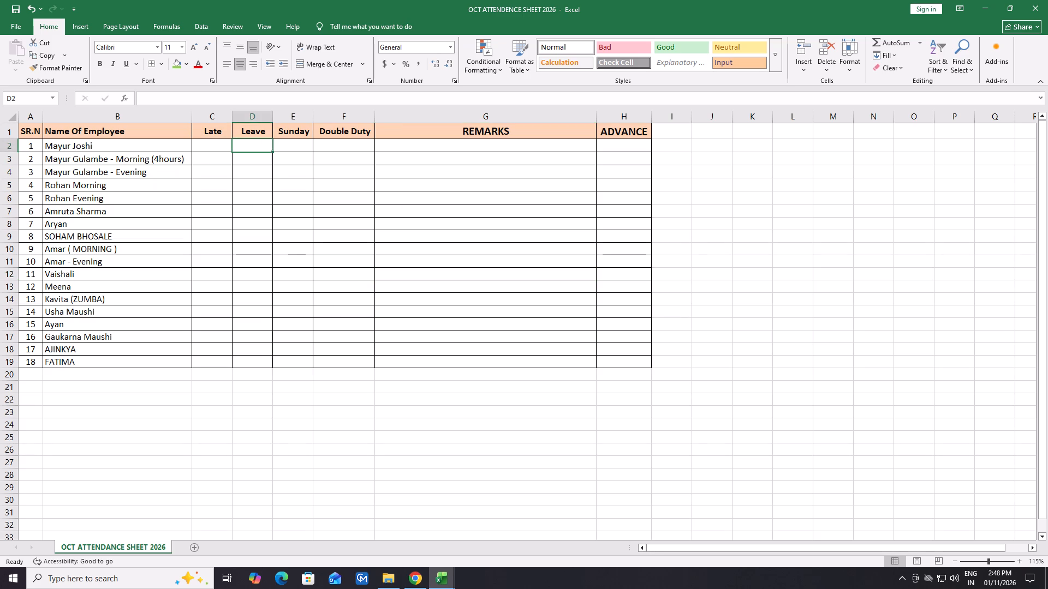
click(211, 147)
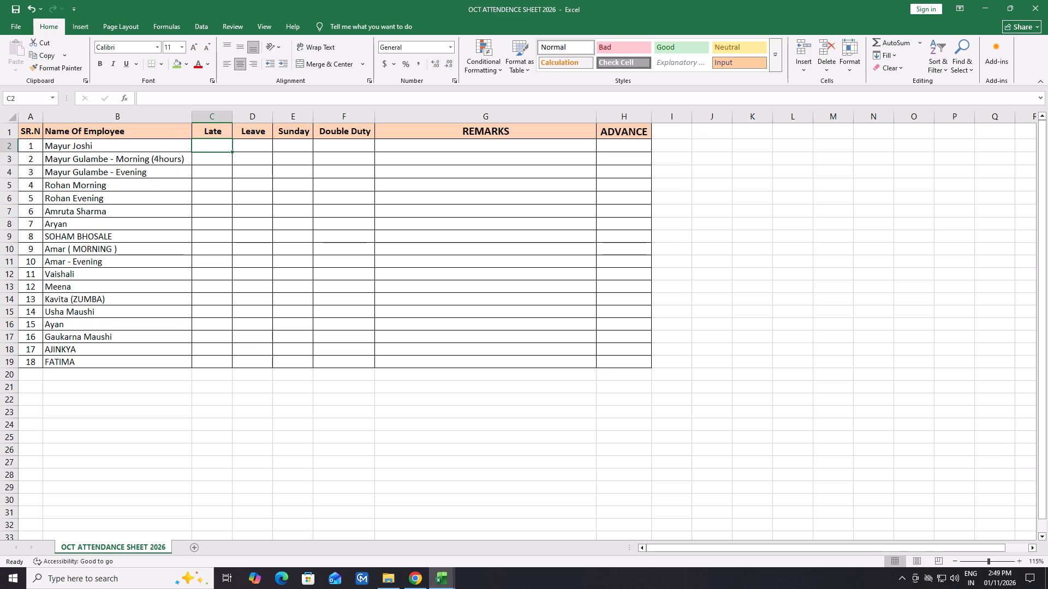
click(266, 145)
key(1)
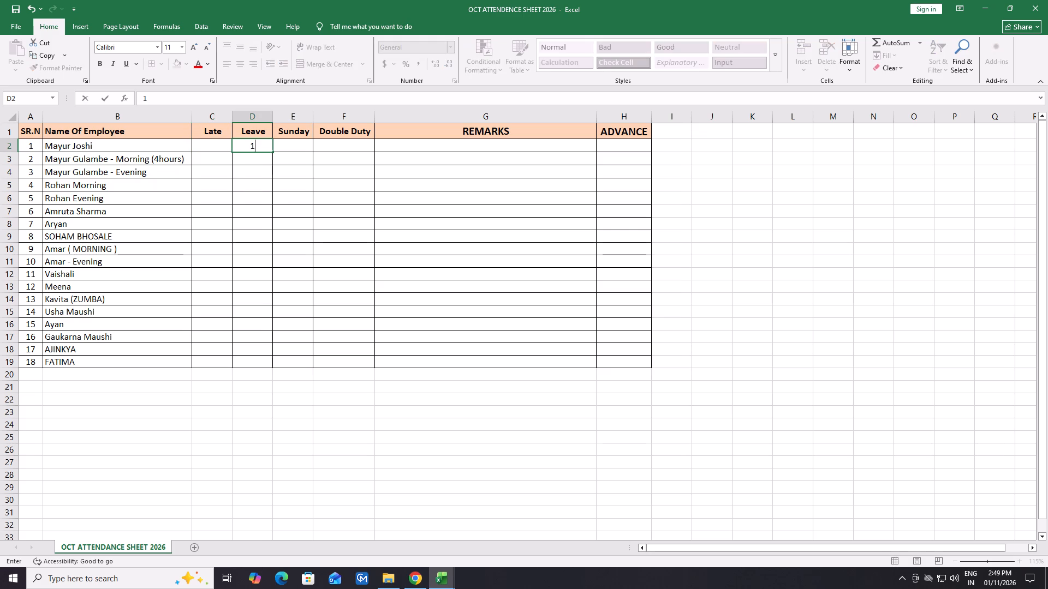
text(.5)
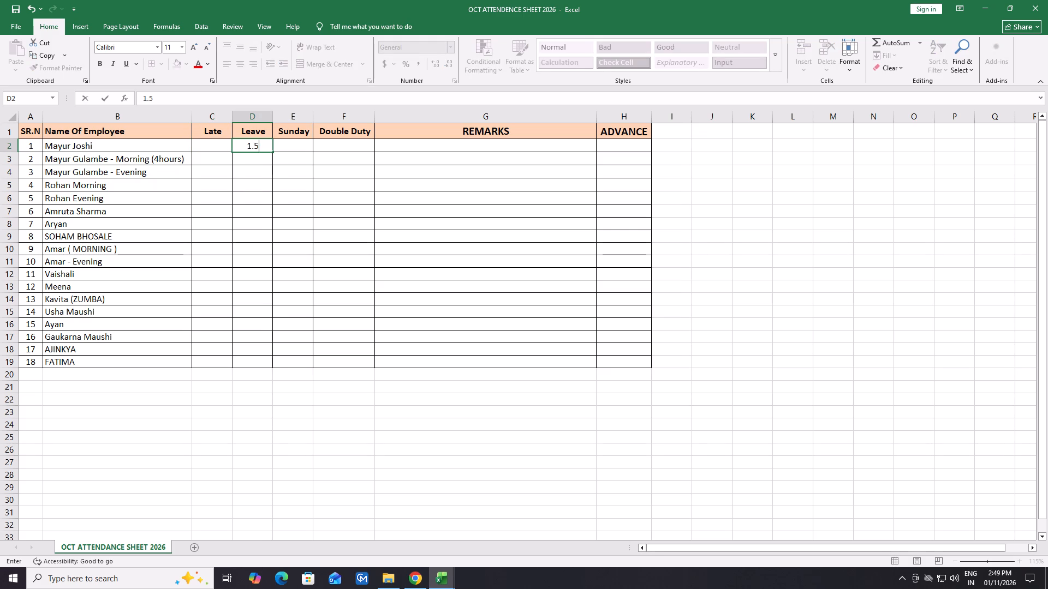
click(302, 146)
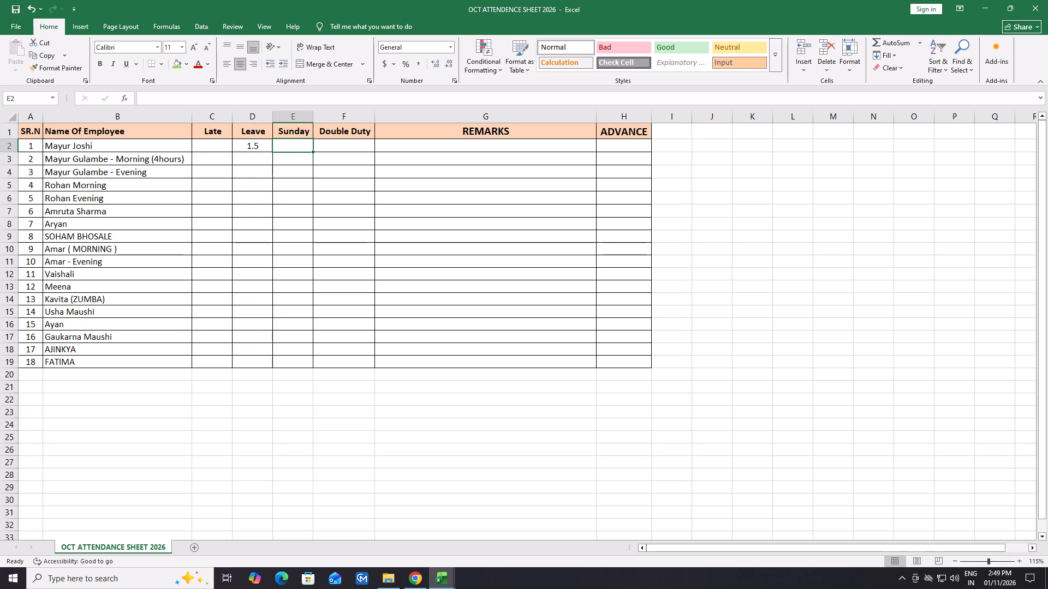
key(1)
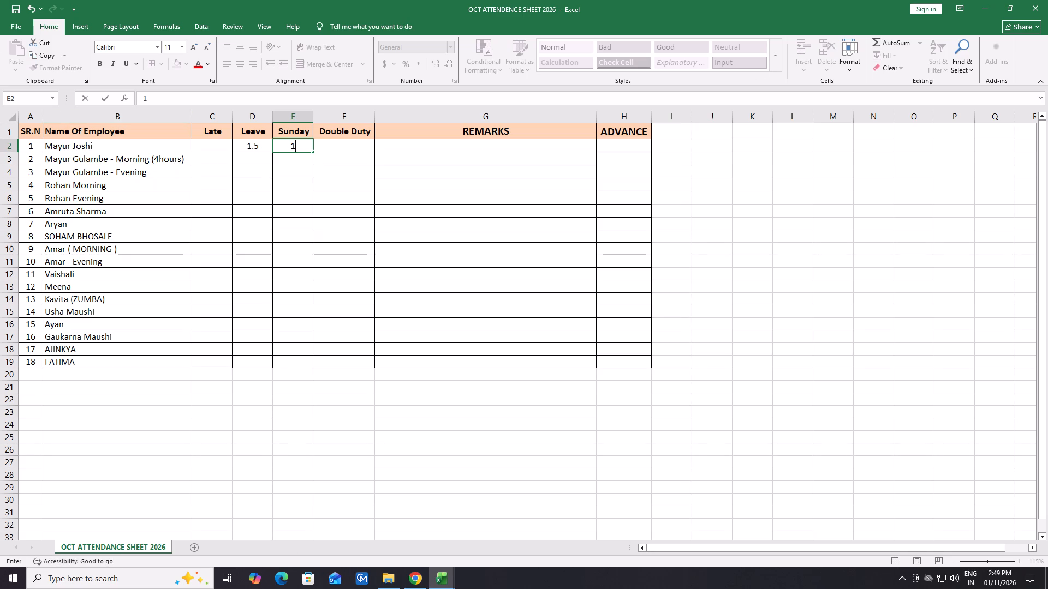
Enter 3 in the Leave column for the employee with serial number 18.
click(263, 365)
key(3)
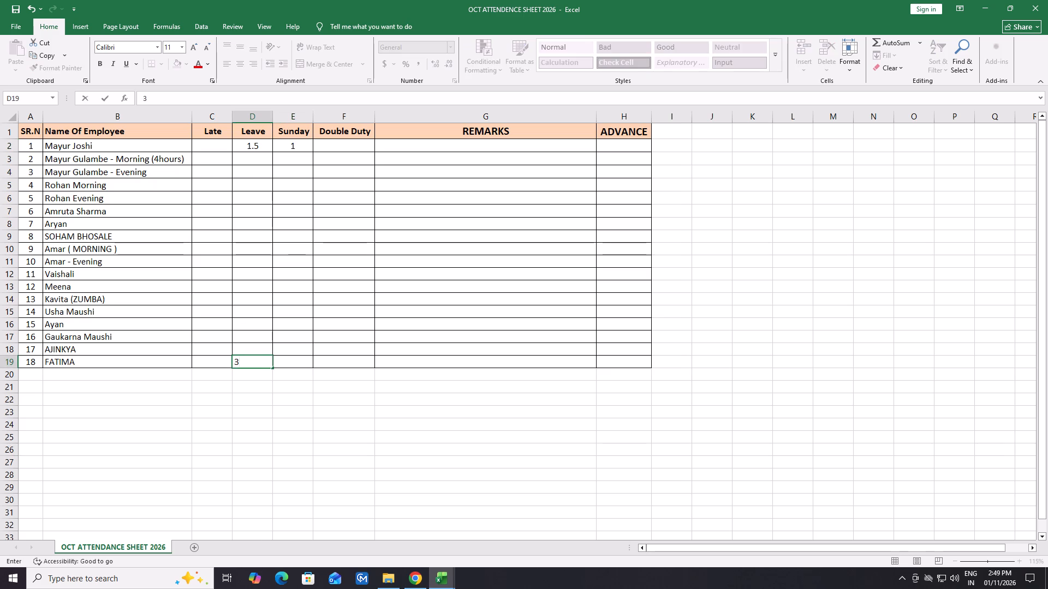
key(BackSpace)
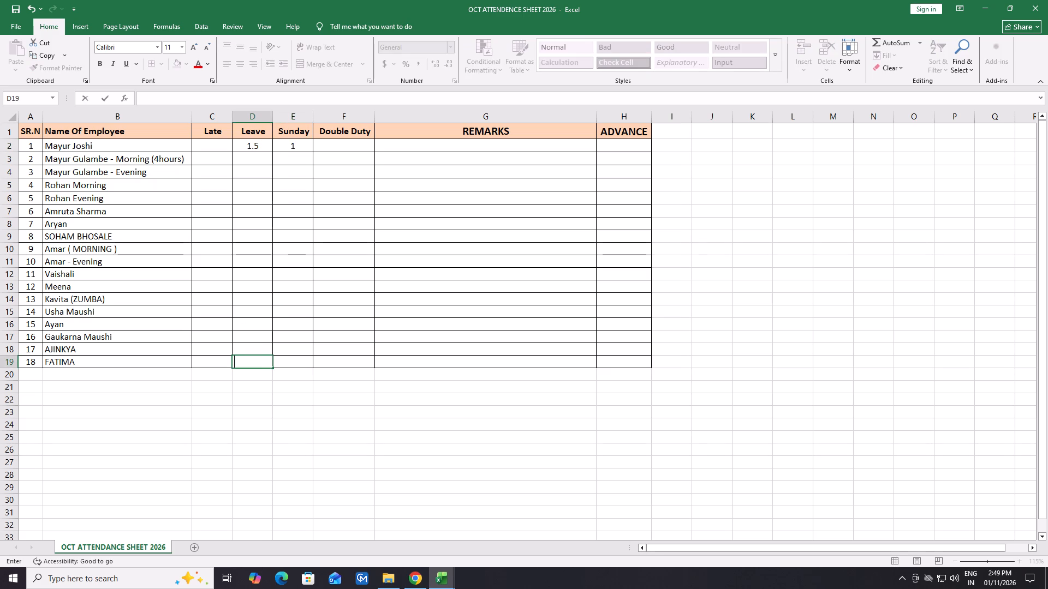
double_click(289, 389)
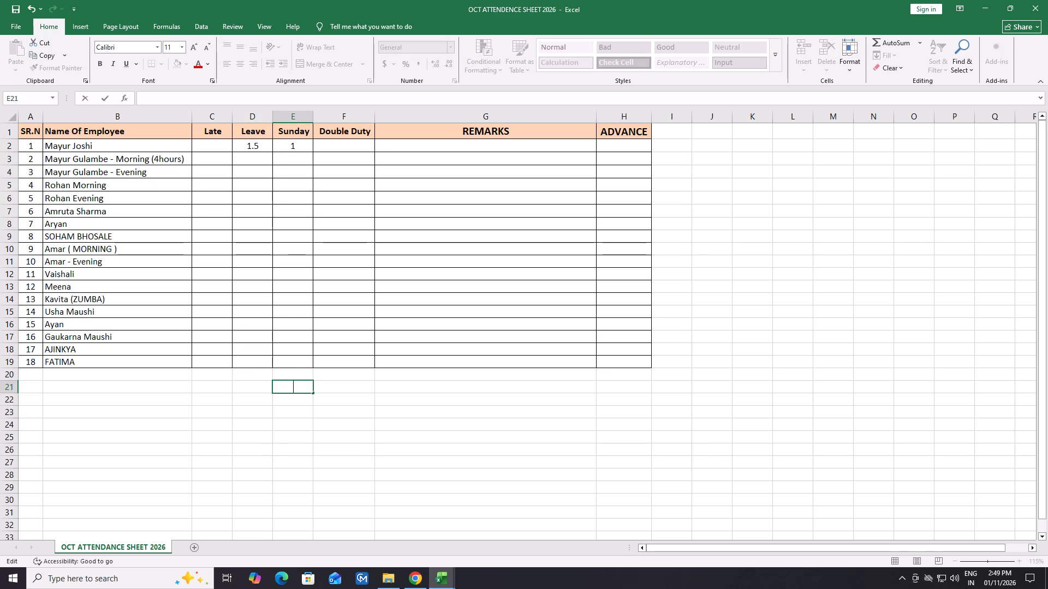
click(261, 360)
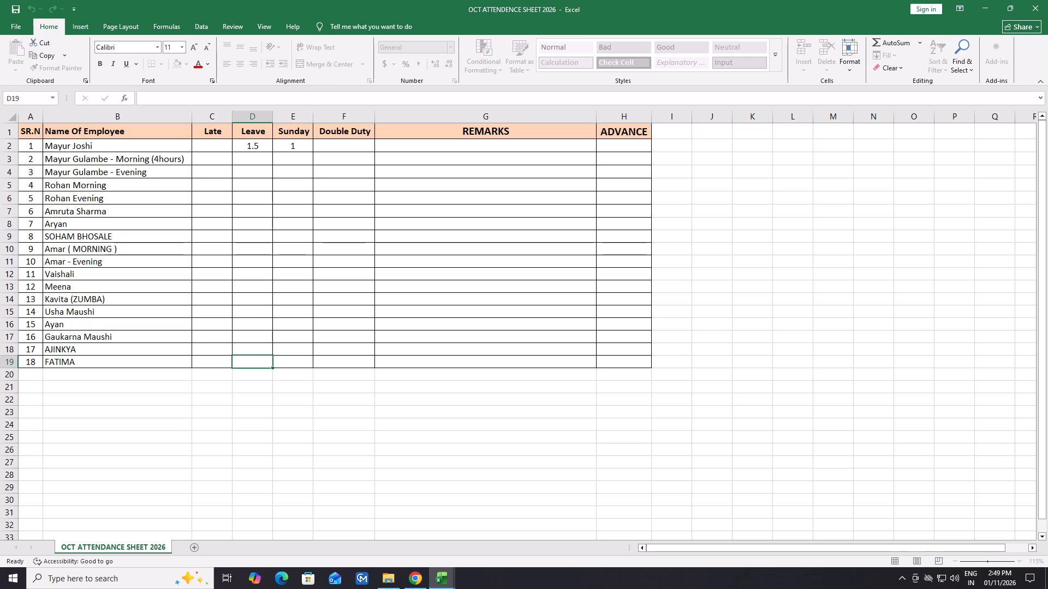
key(3)
click(410, 504)
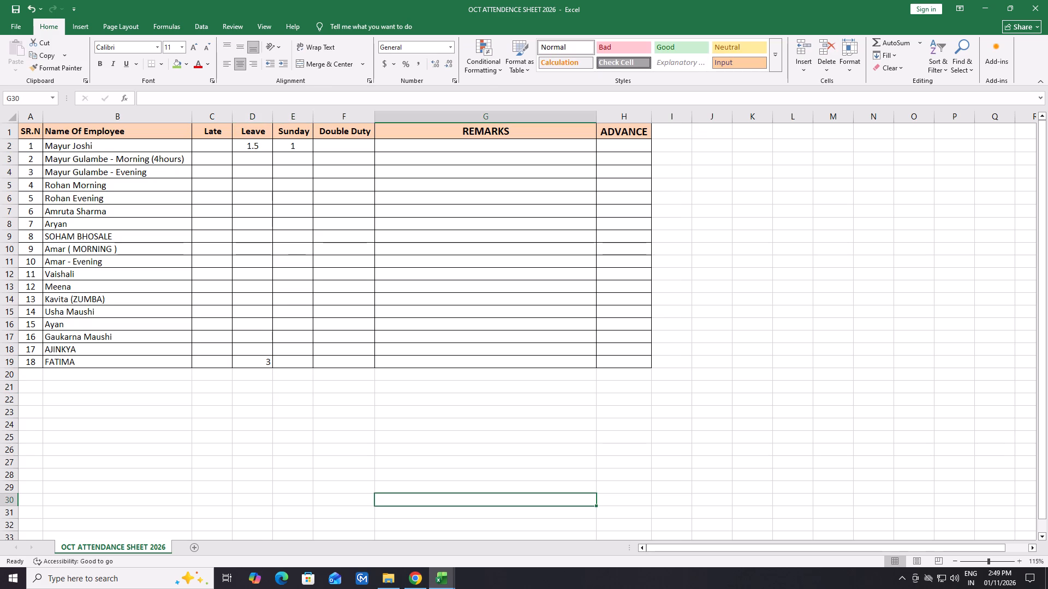
Centre the Leave value horizontally in the row of serial number 18.
double_click(252, 364)
click(373, 426)
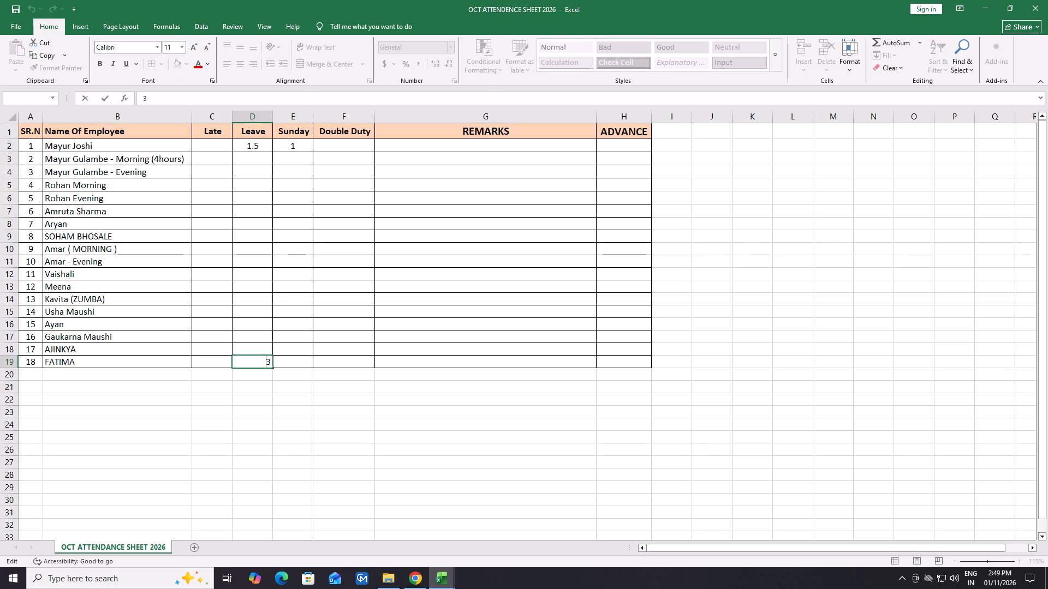
click(255, 360)
click(240, 65)
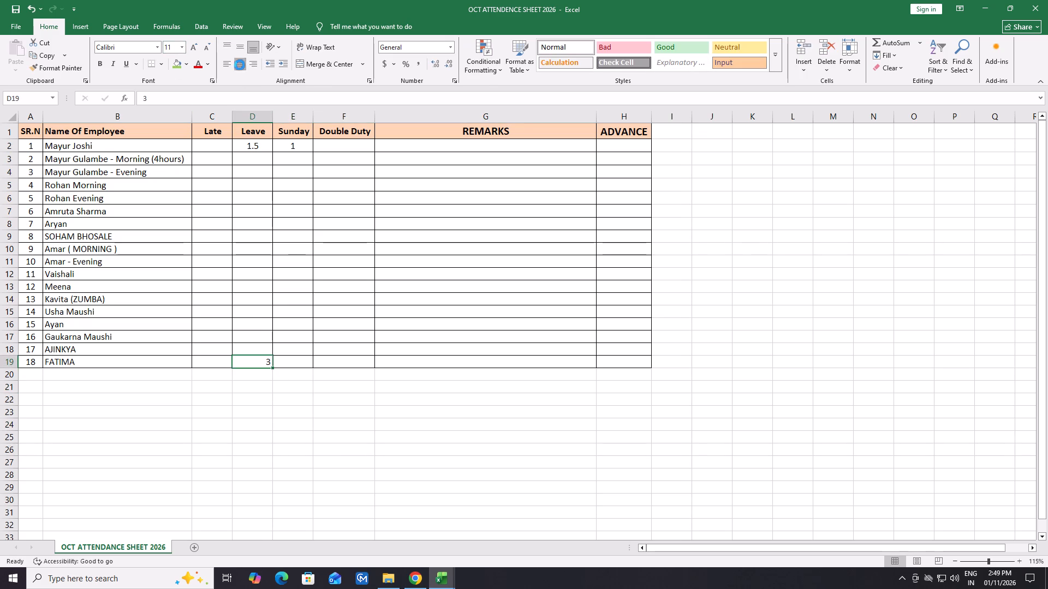
click(293, 360)
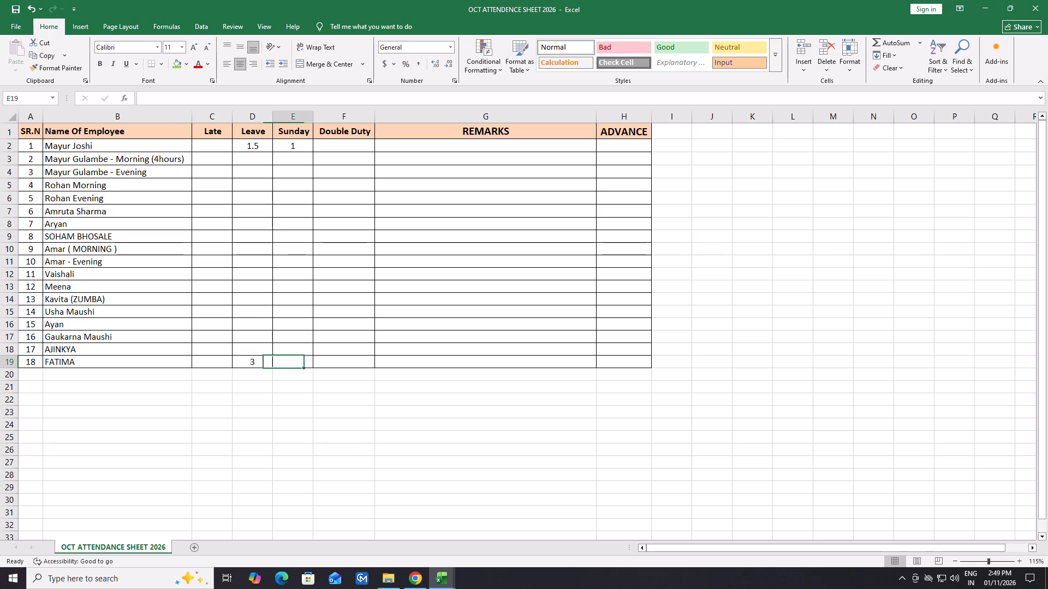
click(319, 393)
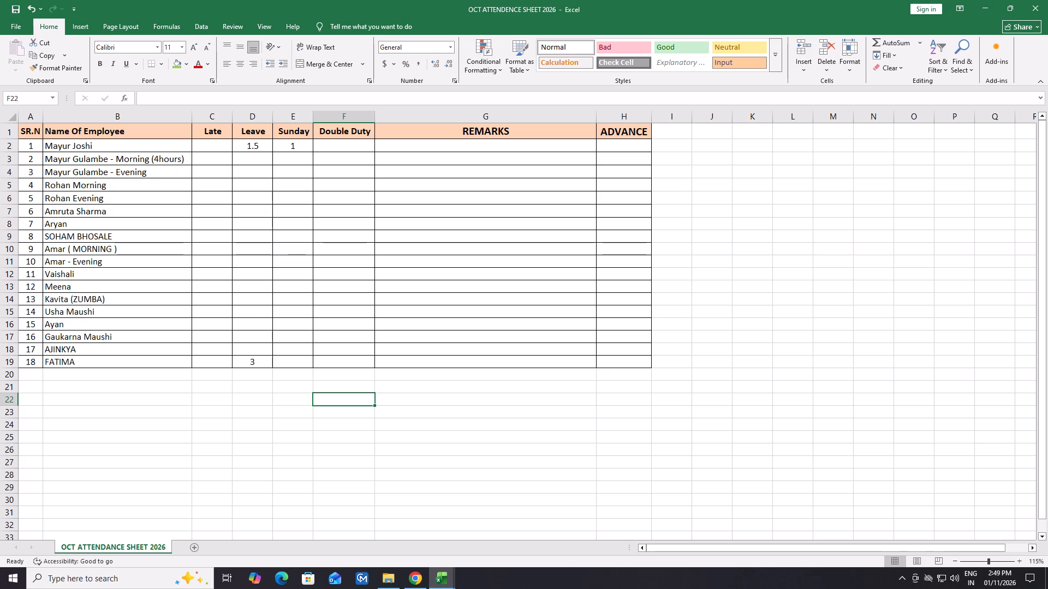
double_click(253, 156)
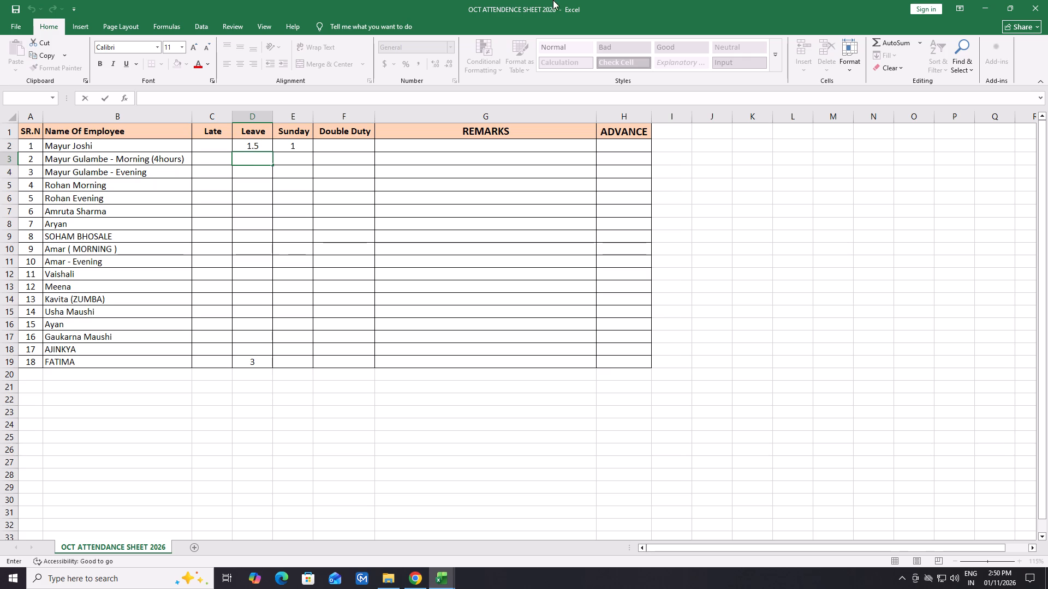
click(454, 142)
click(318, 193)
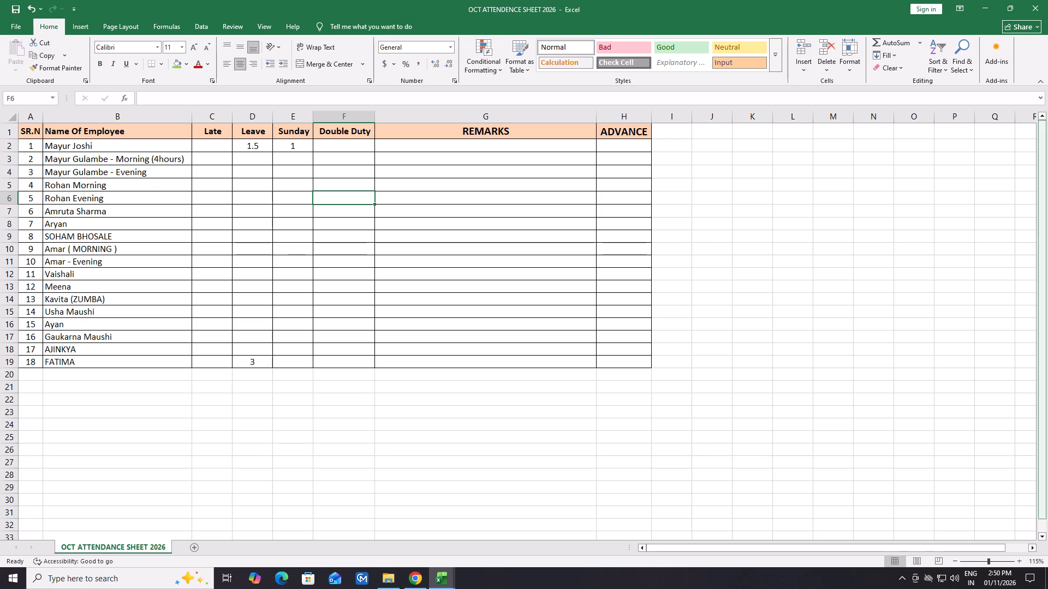
Enter the remark "8 HRS. SHIFT" for the employee with serial number 1.
double_click(455, 147)
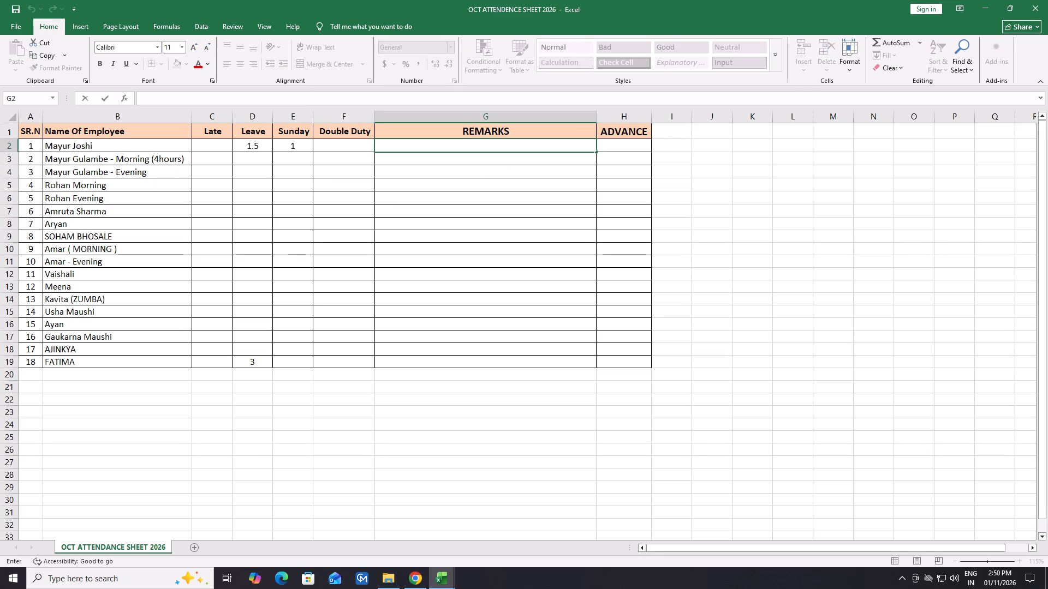
key(8)
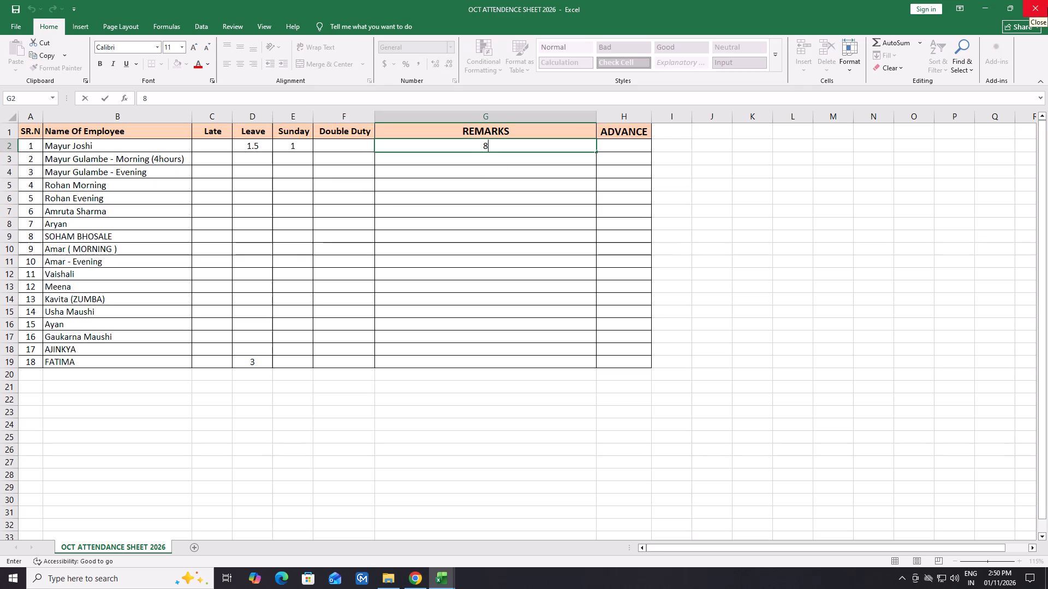
text(HRS)
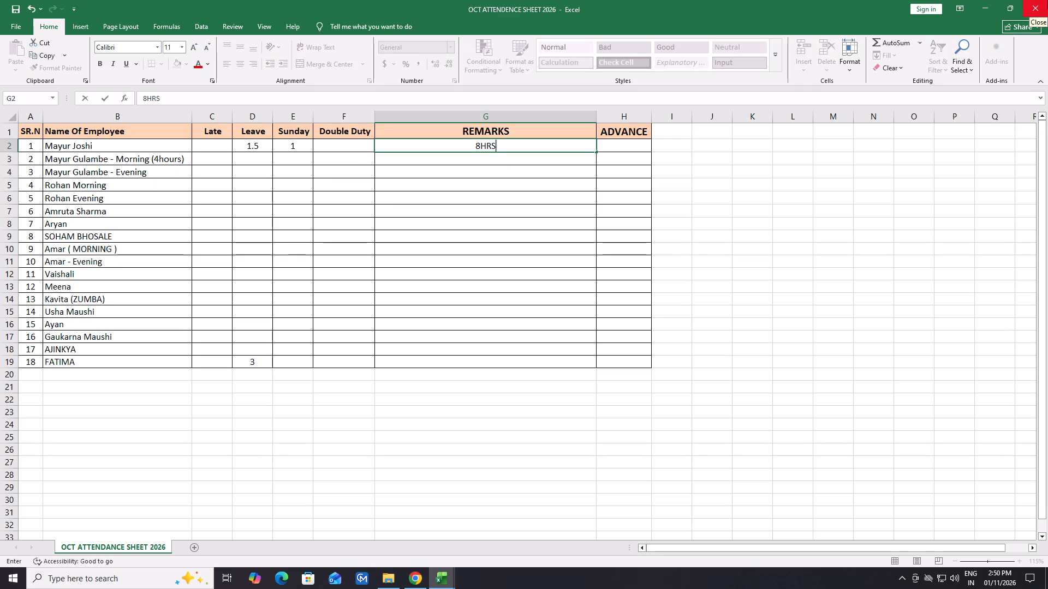
text(.)
key(space)
text(SHIT)
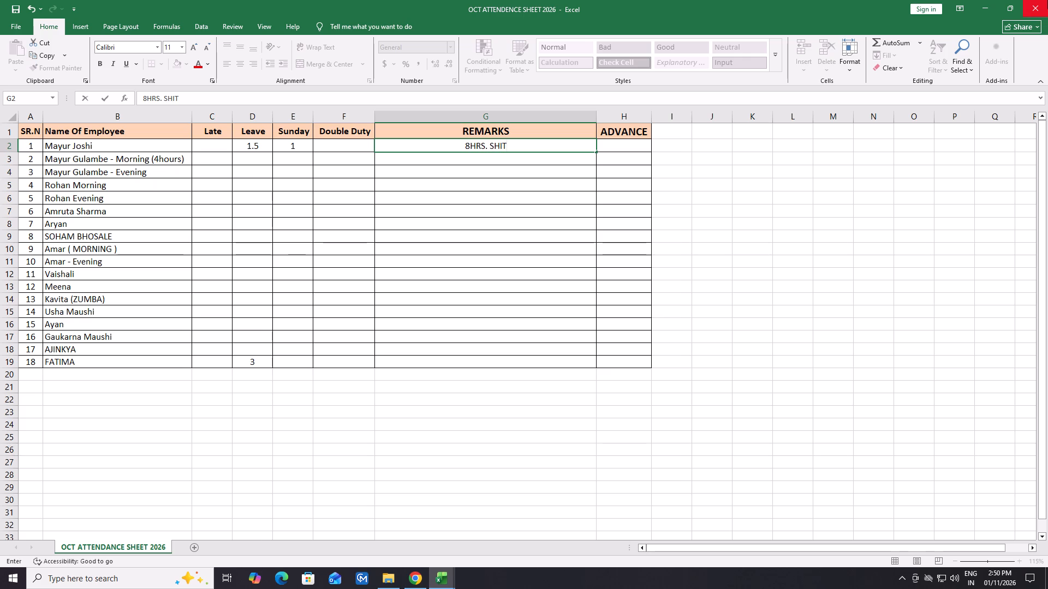
key(BackSpace)
text(FT)
key(Return)
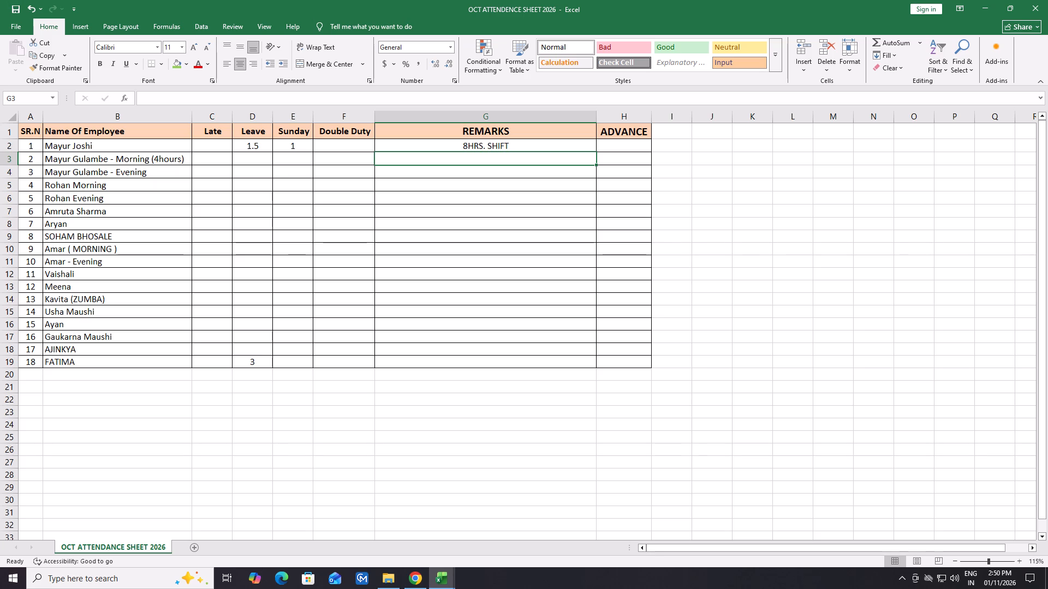
double_click(467, 146)
key(space)
click(505, 176)
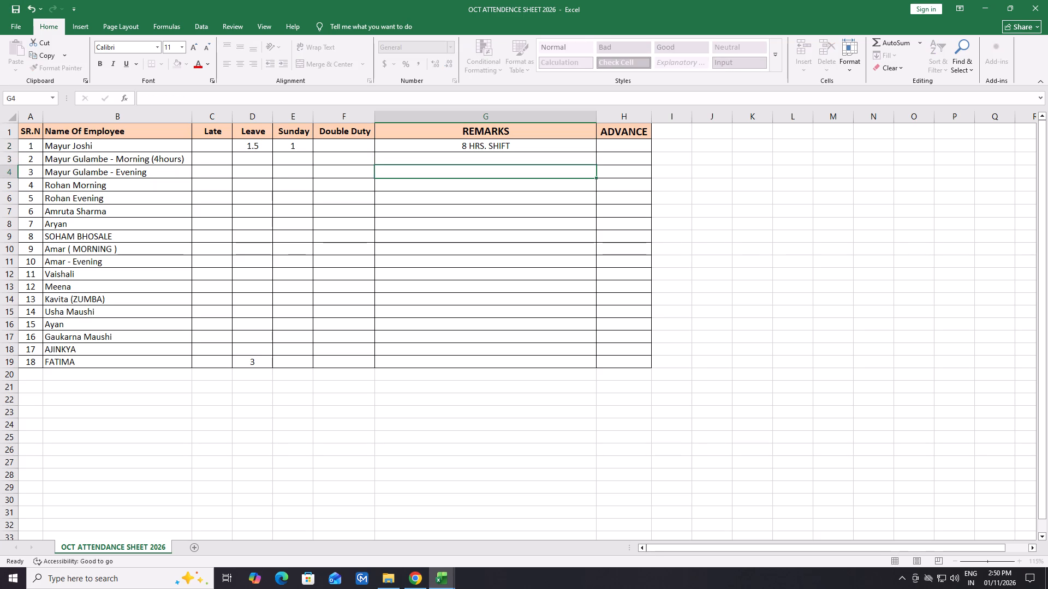
Remove "(4hours)" from the employee name at serial number 2 so that it ends with "Morning".
click(492, 155)
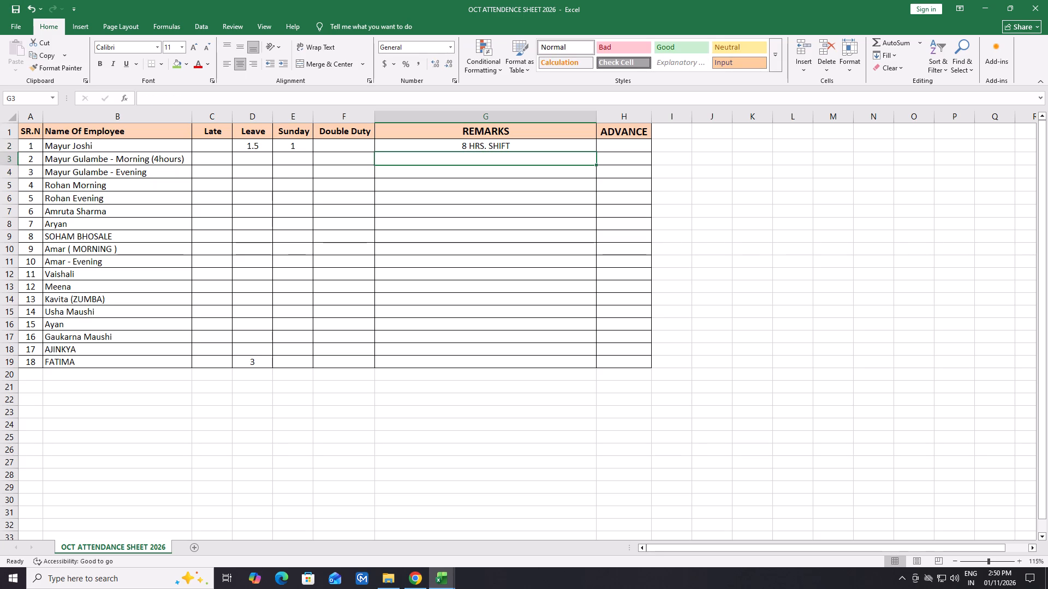
double_click(166, 170)
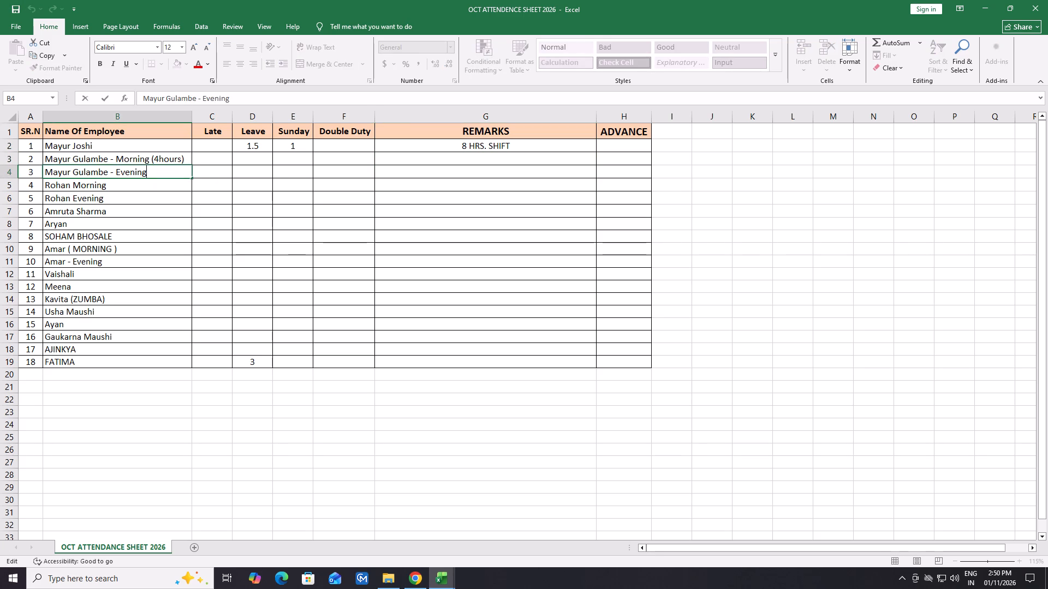
double_click(185, 158)
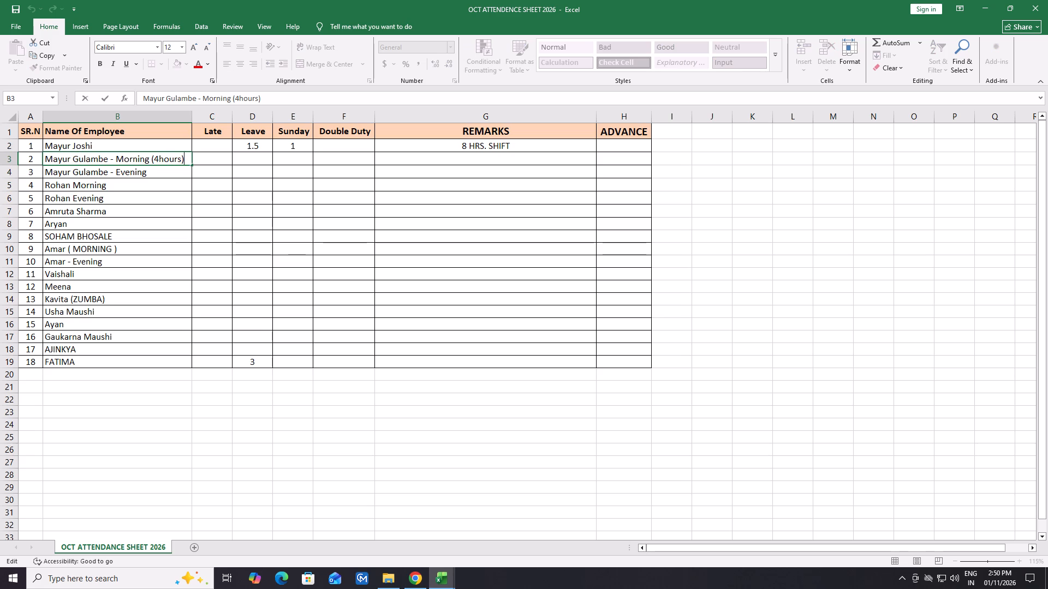
key(BackSpace)
key(BackSpace)
key(BackSpace)
key(BackSpace)
key(BackSpace)
key(BackSpace)
key(BackSpace)
key(BackSpace)
key(Return)
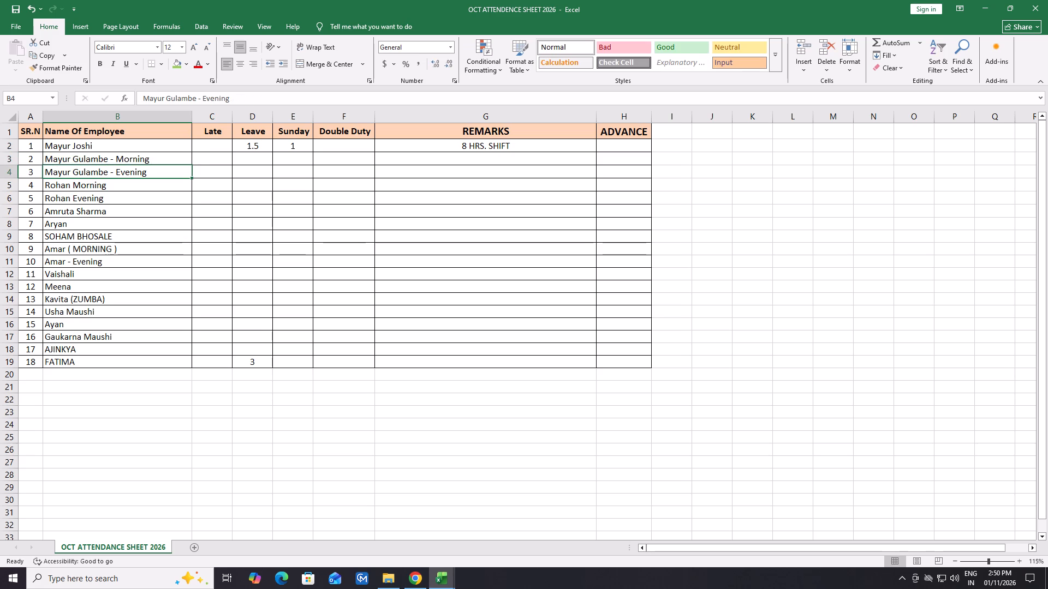
Insert a hyphen before the shift in the names at serial numbers 4 and 5, giving "Rohan - Morning" and "Rohan - Evening".
double_click(73, 185)
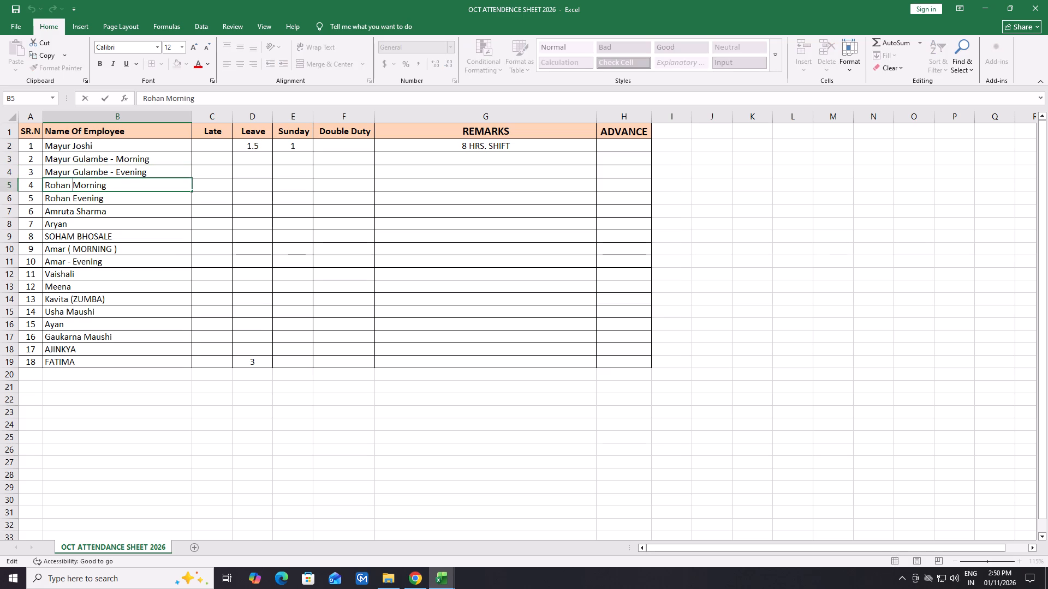
text(-)
key(space)
key(Return)
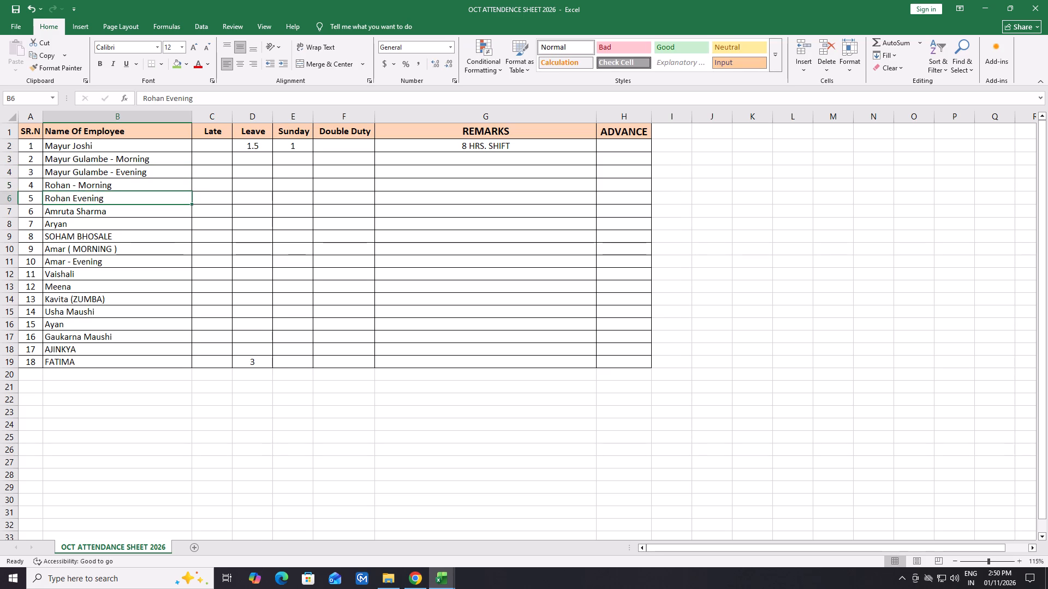
click(72, 199)
click(72, 199)
click(72, 199)
text(-)
key(space)
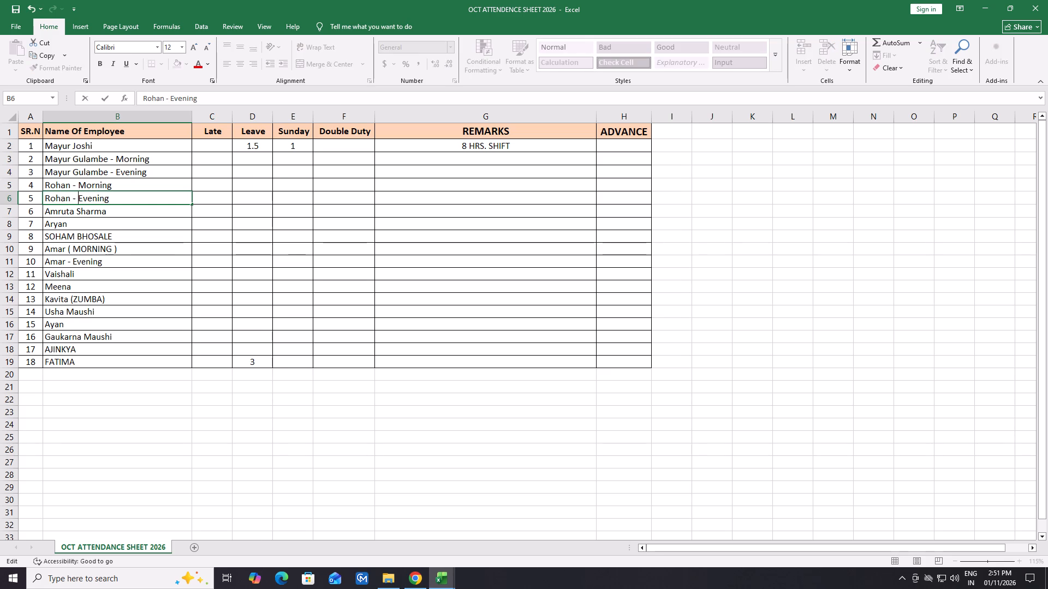
key(Return)
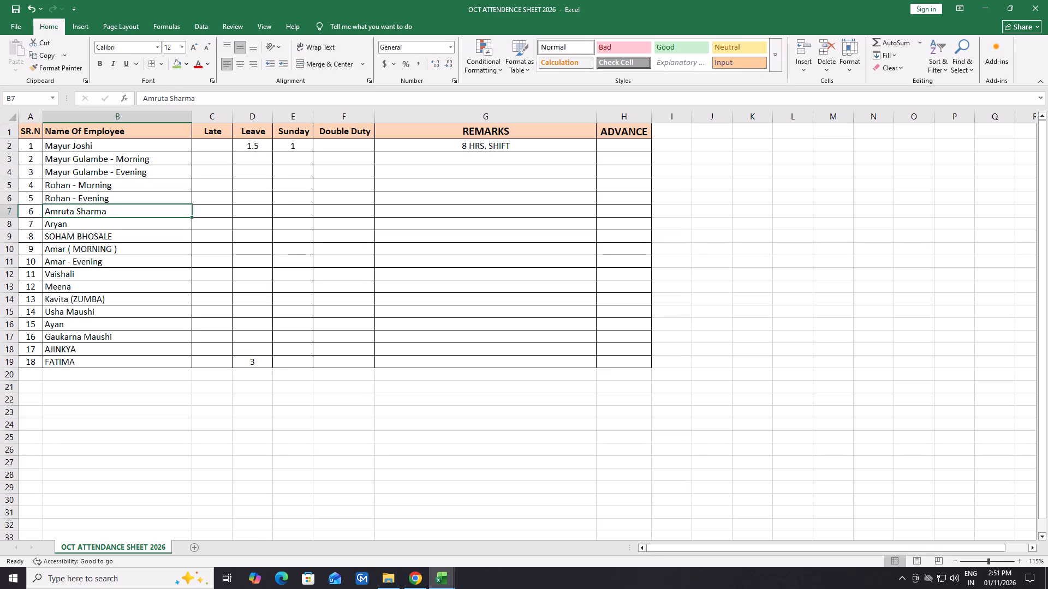
Enter 1 in the Late column for the employees with serial numbers 2 and 3.
click(222, 166)
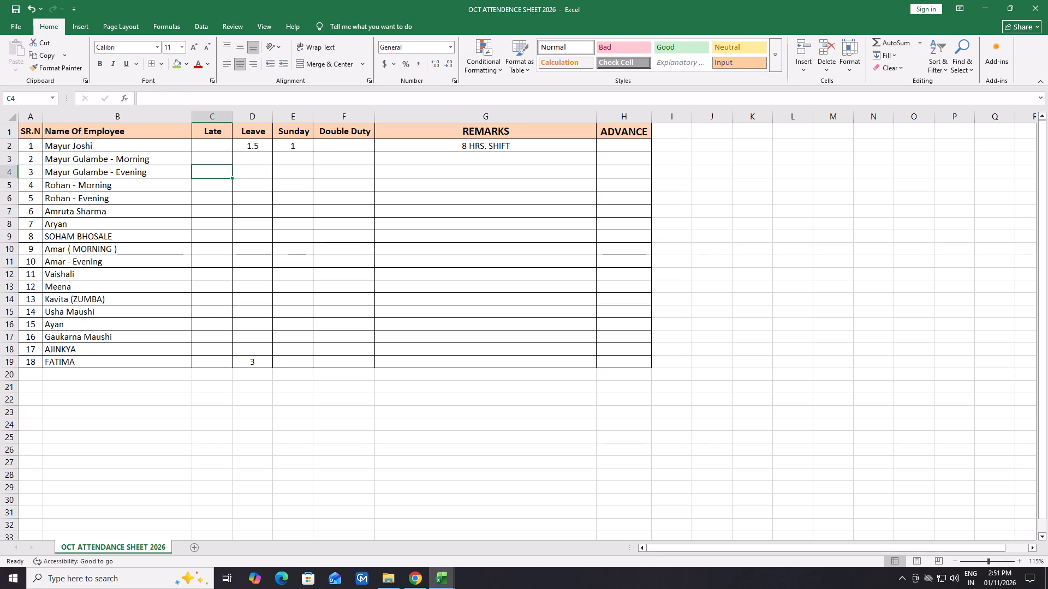
click(211, 159)
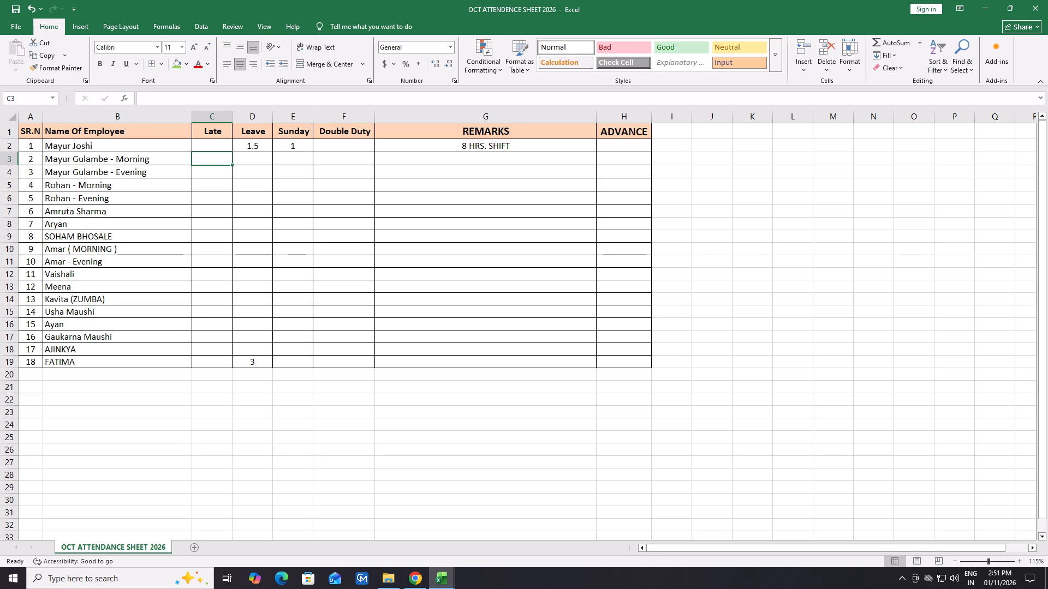
key(1)
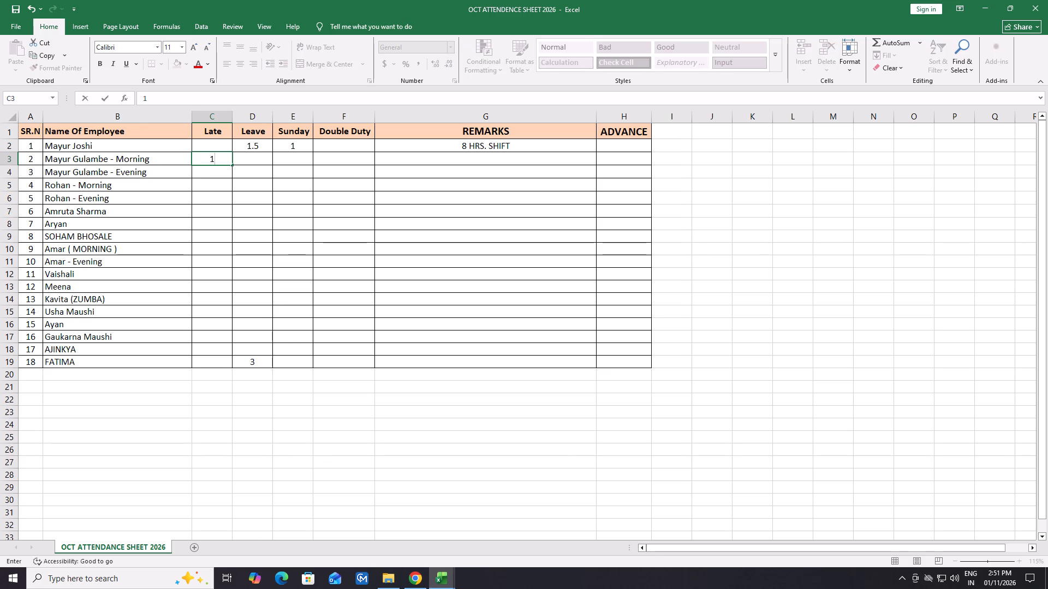
double_click(218, 172)
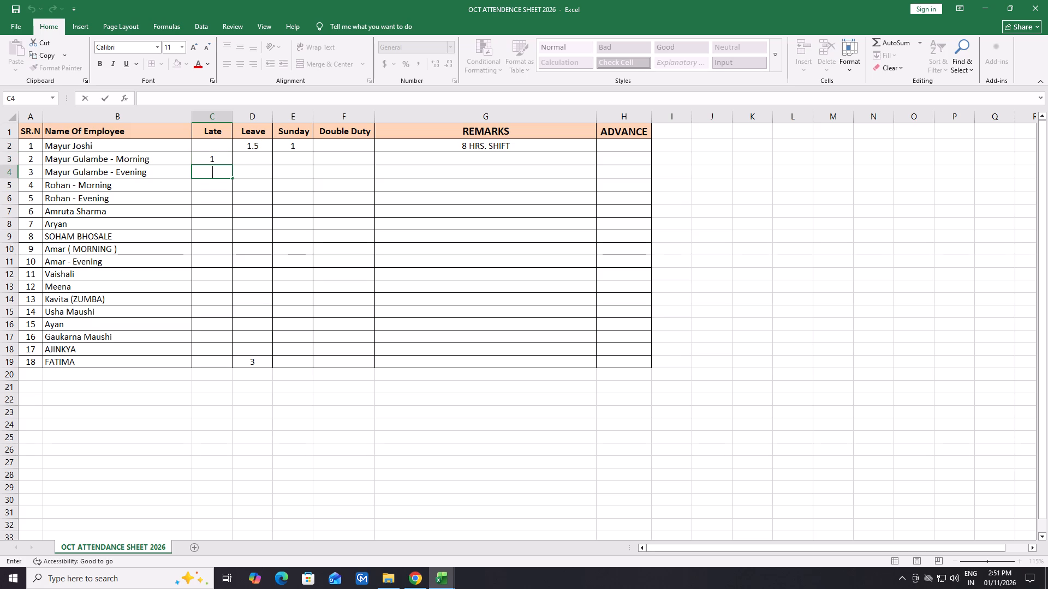
key(1)
click(297, 203)
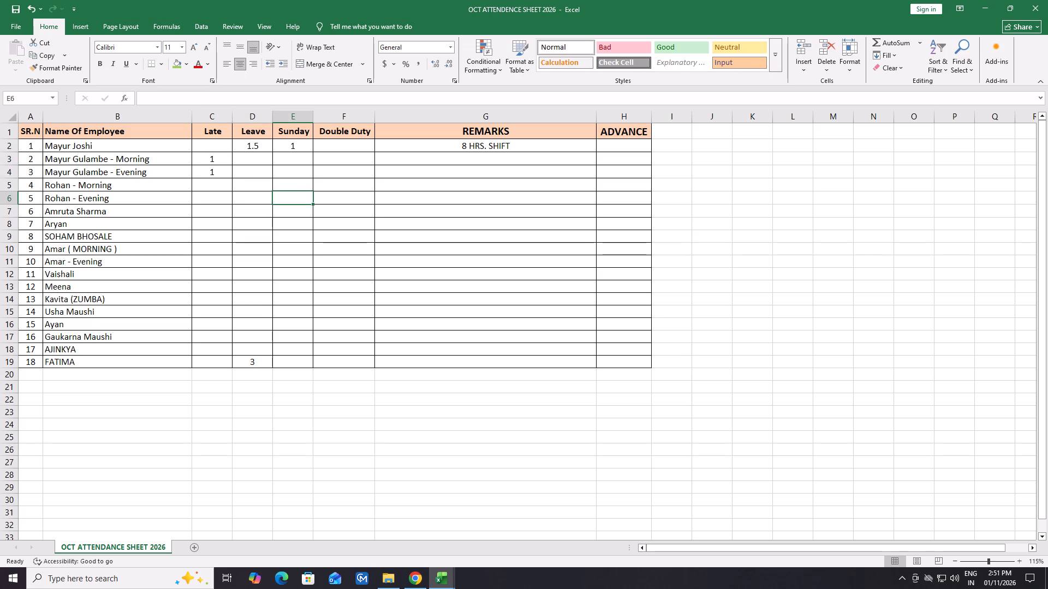
Enter 2 in the Sunday column for the employee with serial number 3.
click(259, 169)
click(297, 177)
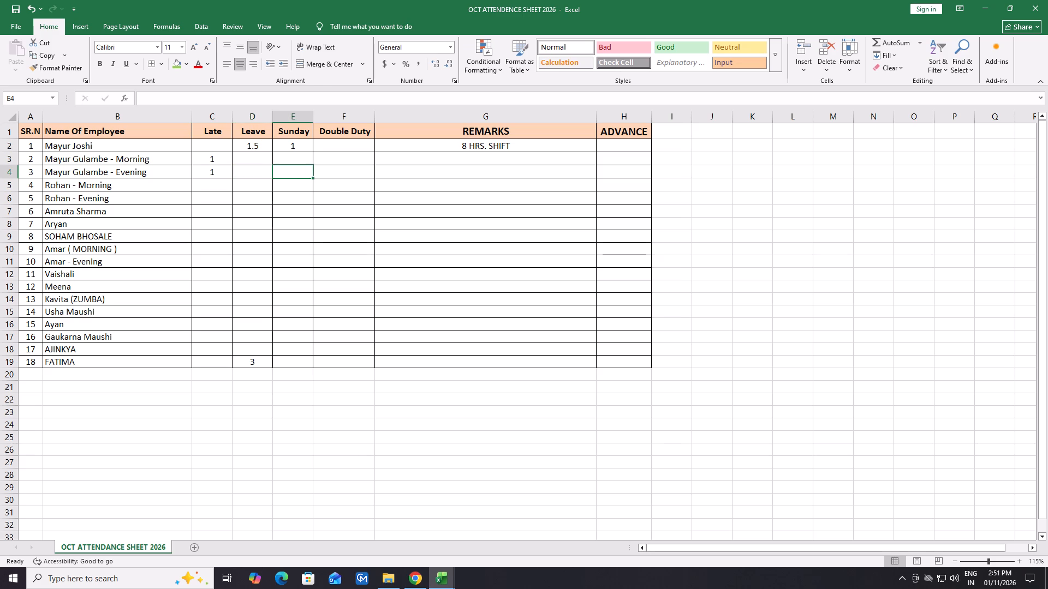
click(255, 176)
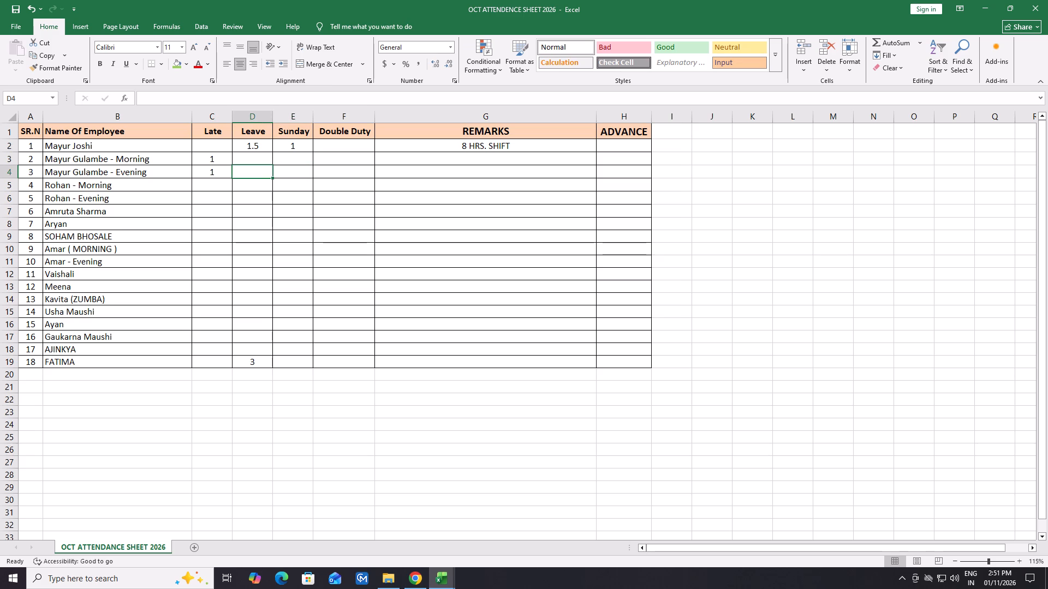
click(297, 170)
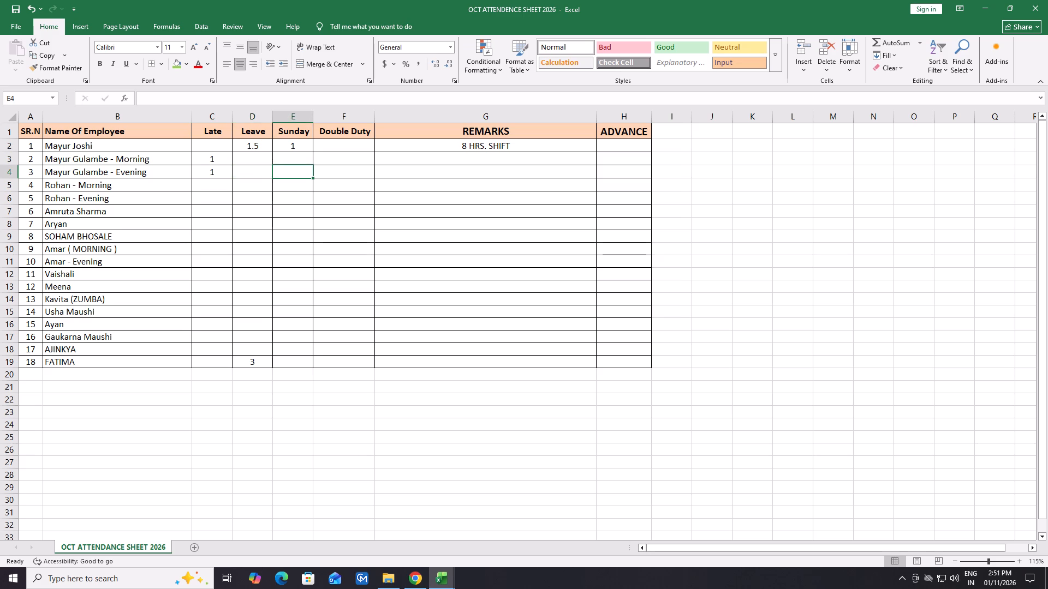
key(2)
click(316, 226)
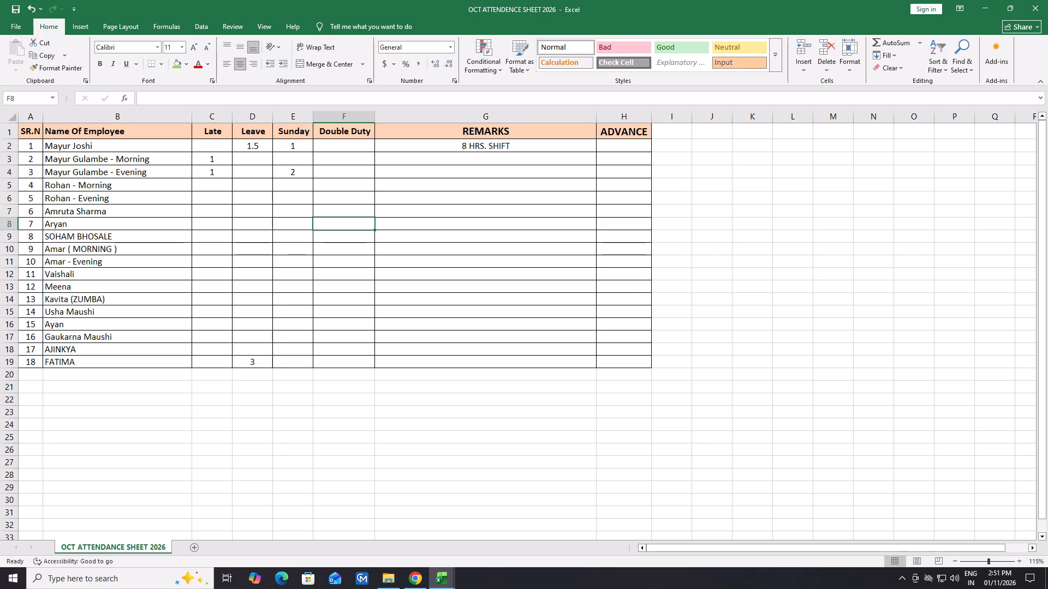
Enter the remark "4 HRS. SHIFT" for the employee with serial number 2.
click(338, 155)
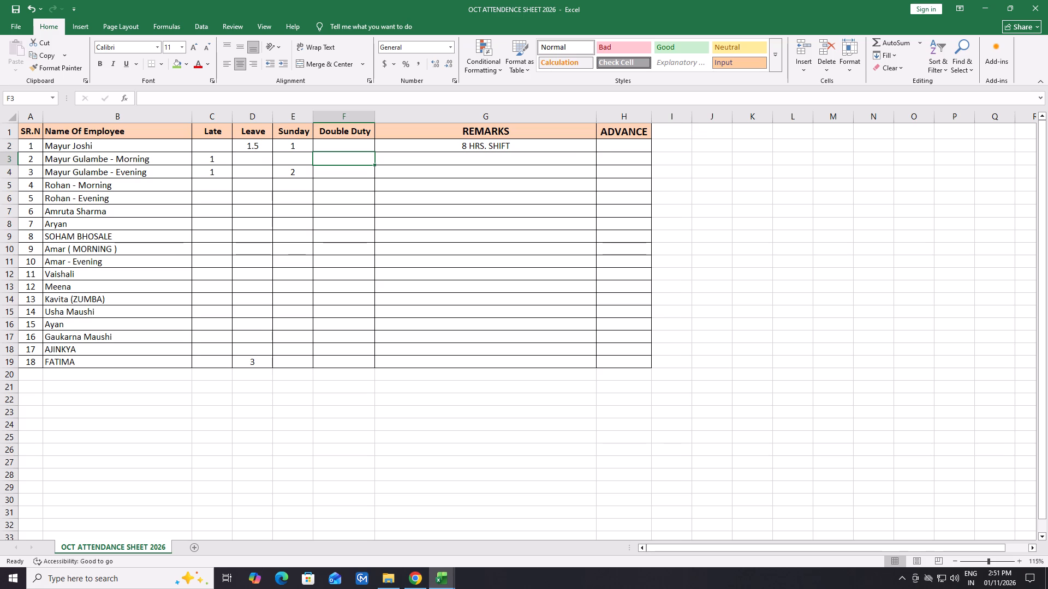
click(434, 159)
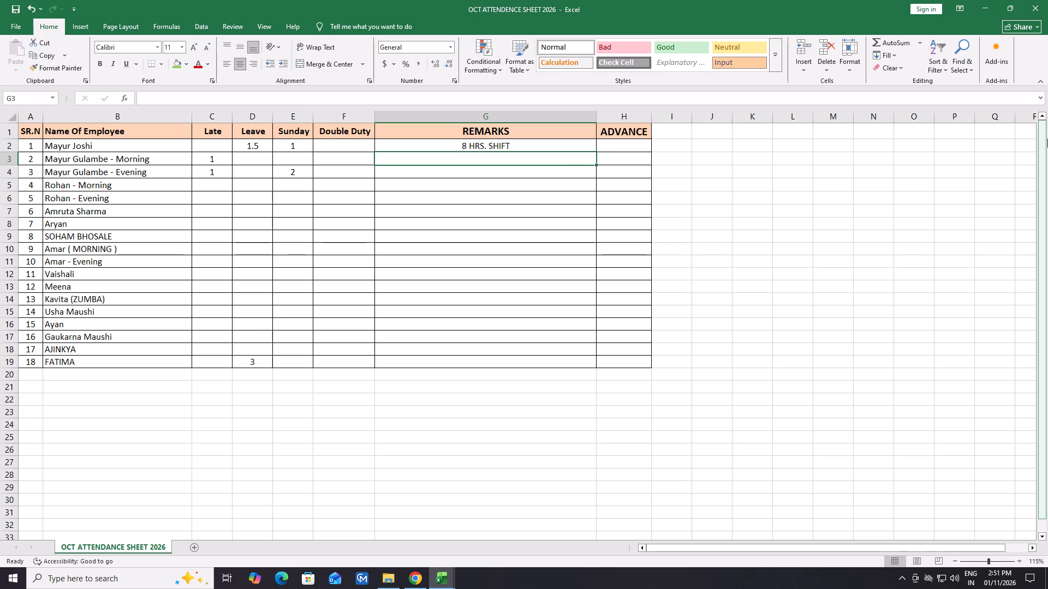
key(4)
key(space)
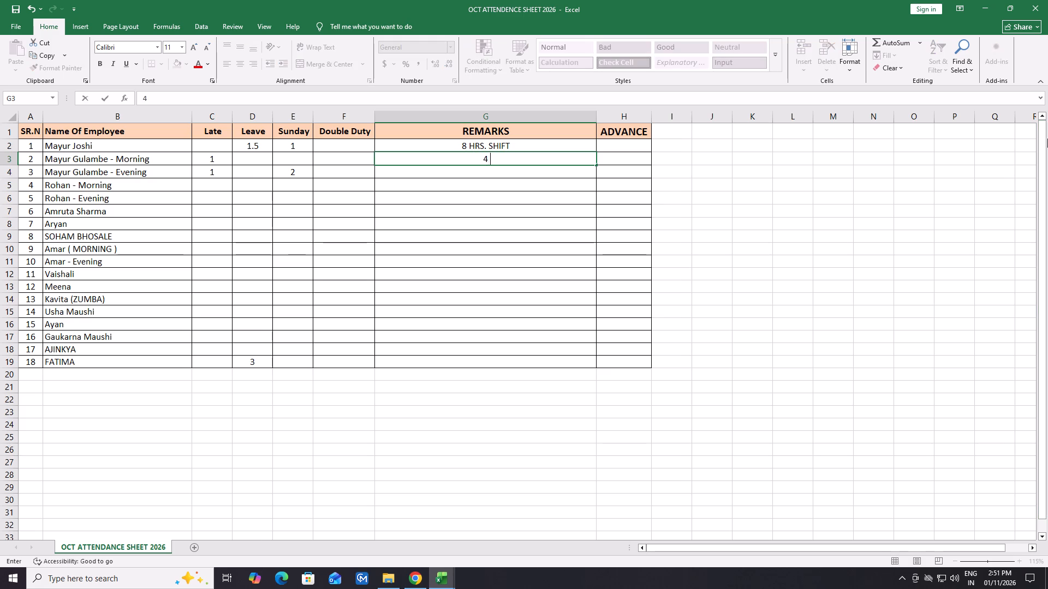
text(HRS.)
key(space)
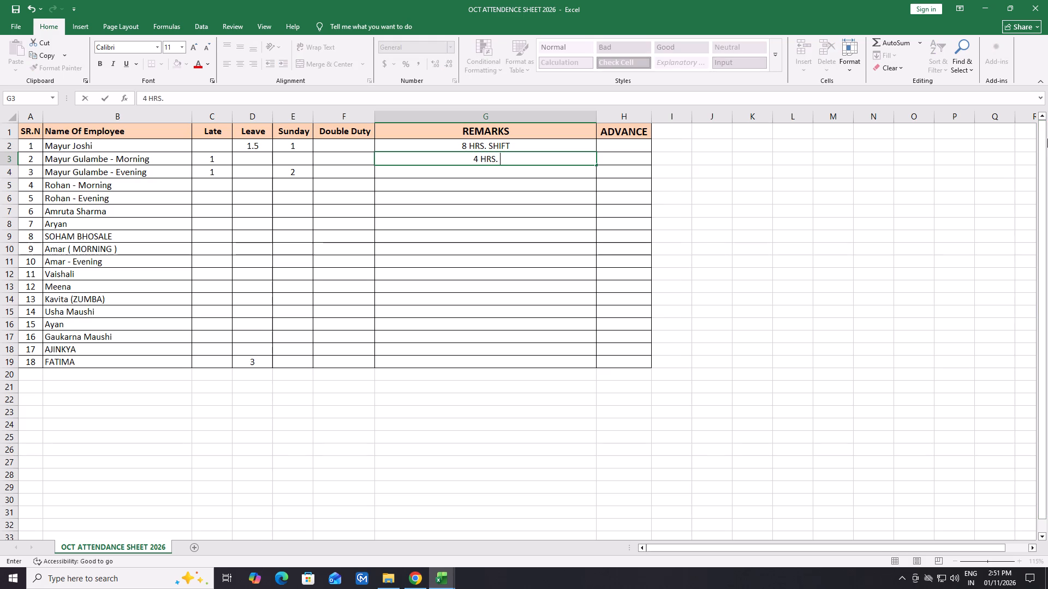
text(SHIFT)
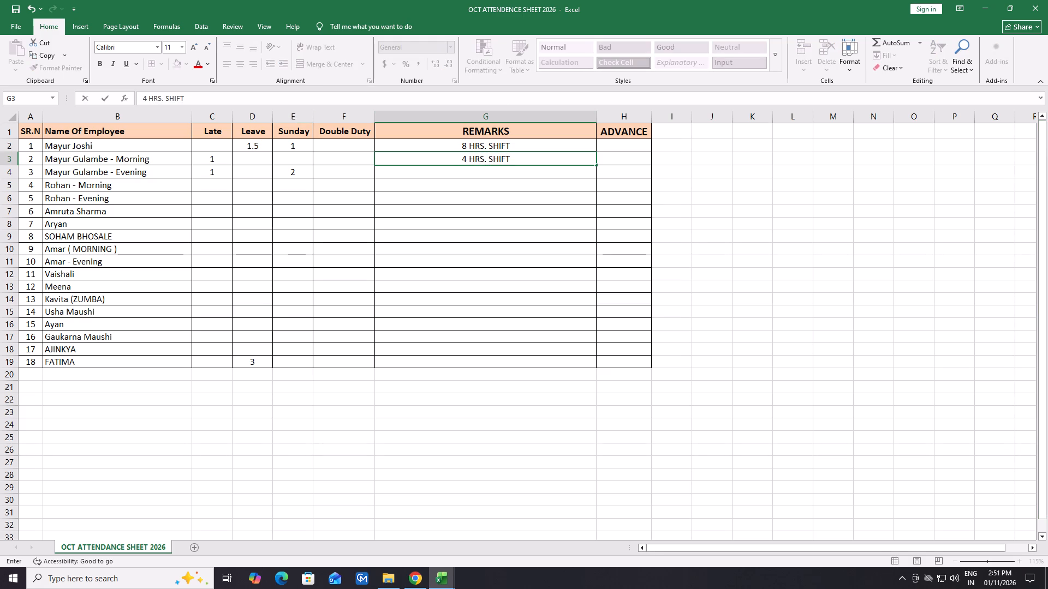
Enter the remark "6 HRS. SHIFT" for the employee with serial number 3.
double_click(472, 174)
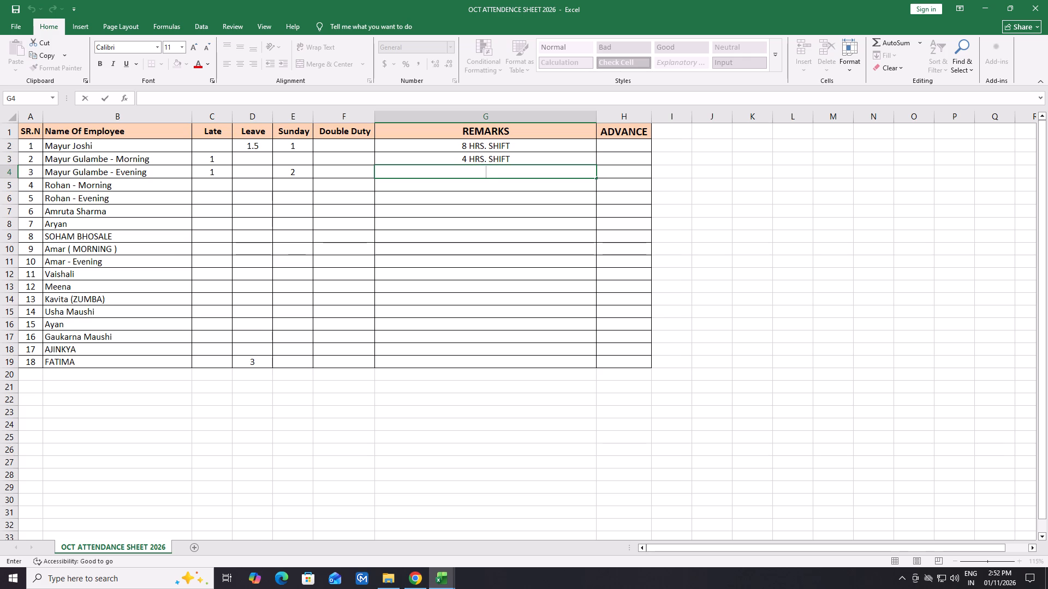
key(6)
key(space)
text(HRS. SJ)
key(BackSpace)
text(HIFT)
key(Return)
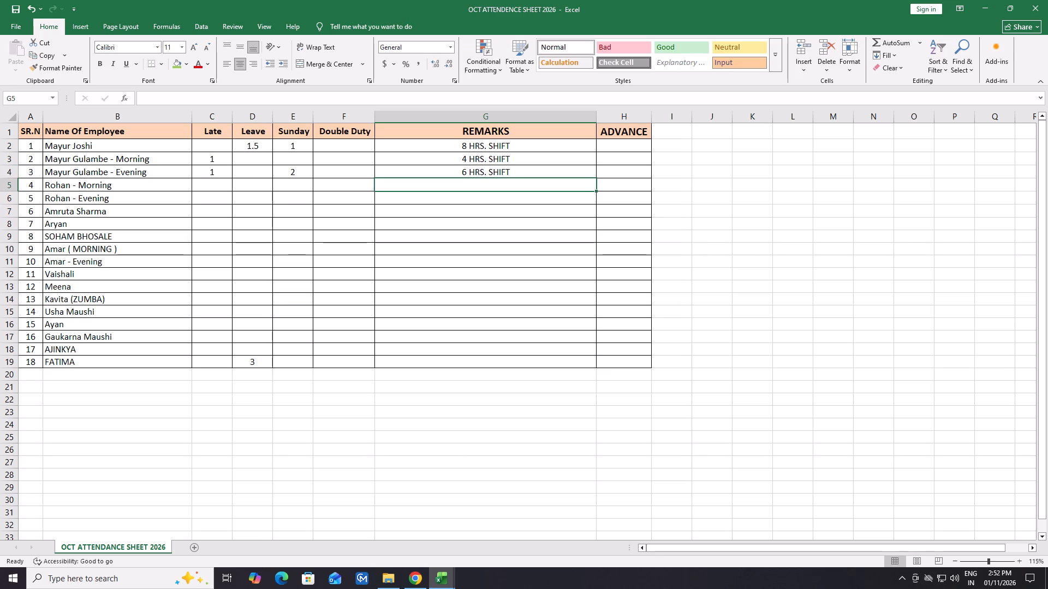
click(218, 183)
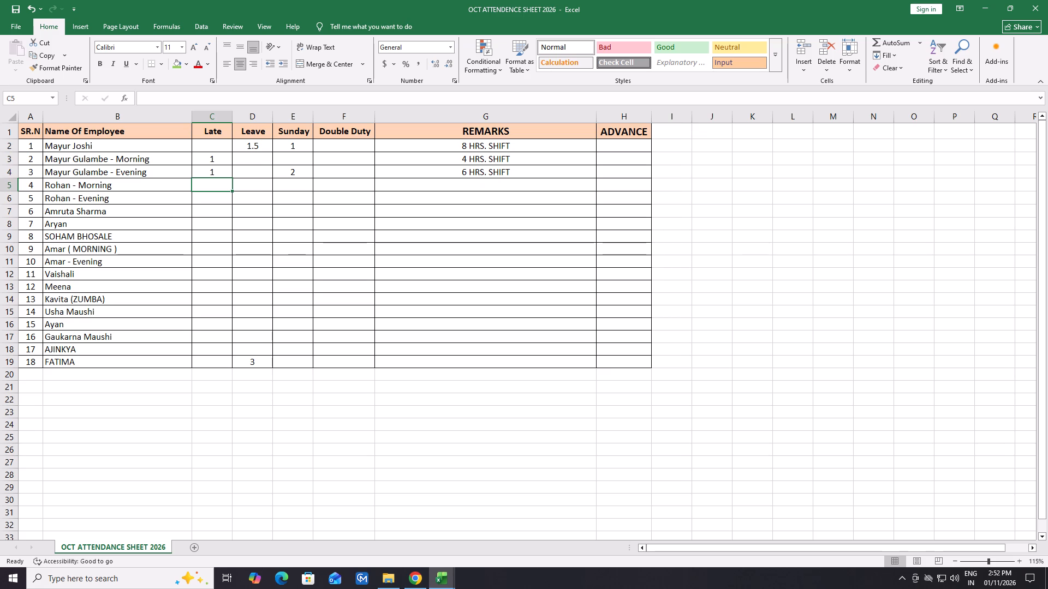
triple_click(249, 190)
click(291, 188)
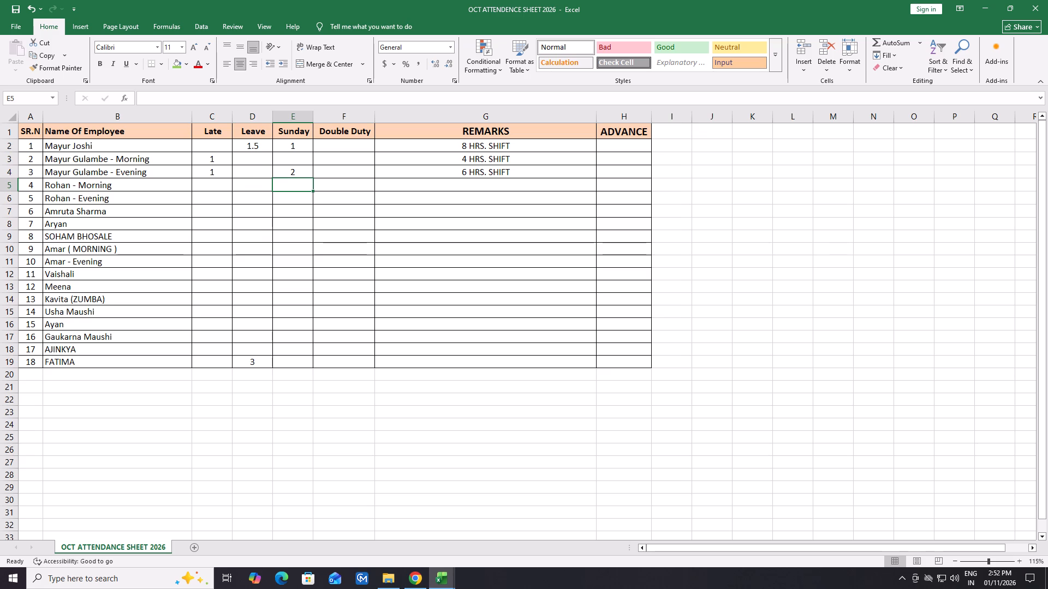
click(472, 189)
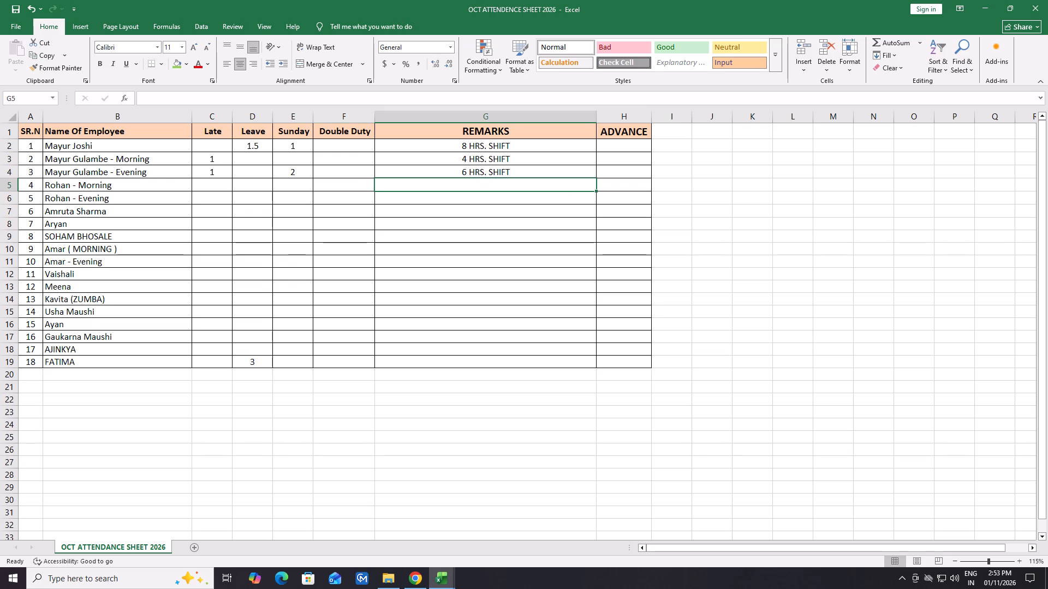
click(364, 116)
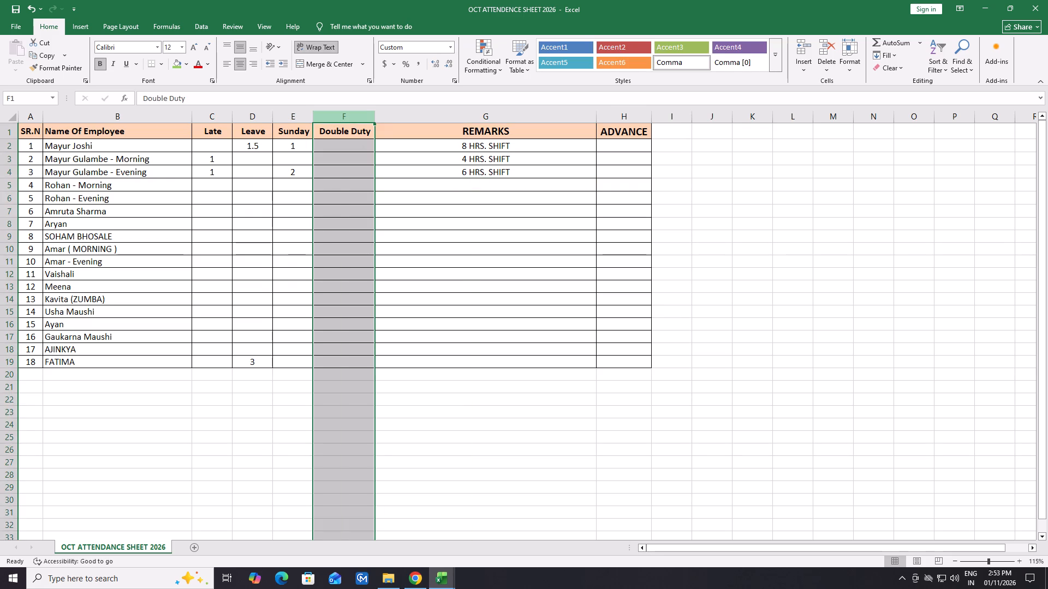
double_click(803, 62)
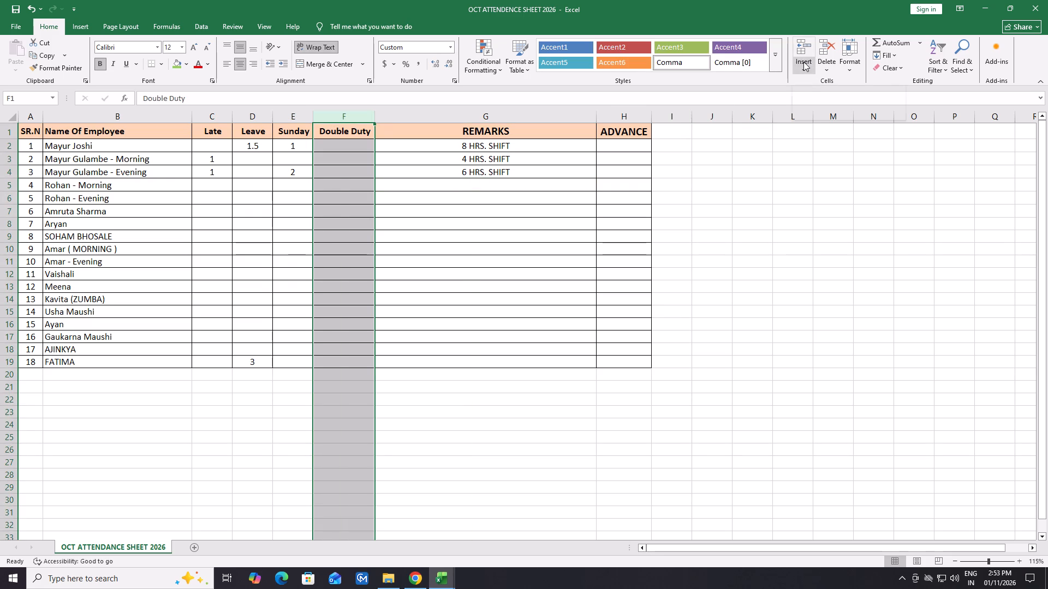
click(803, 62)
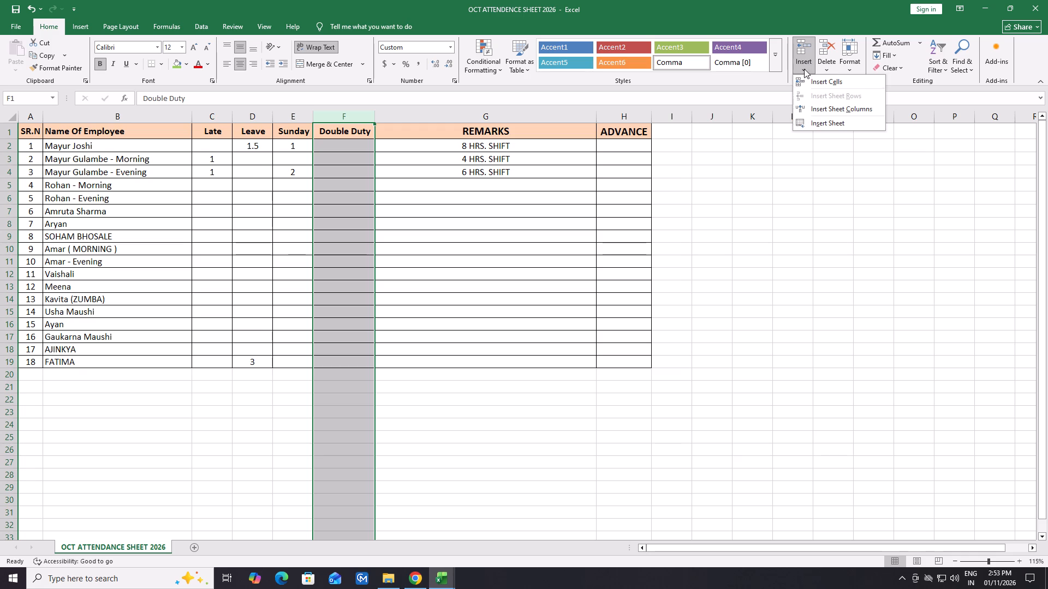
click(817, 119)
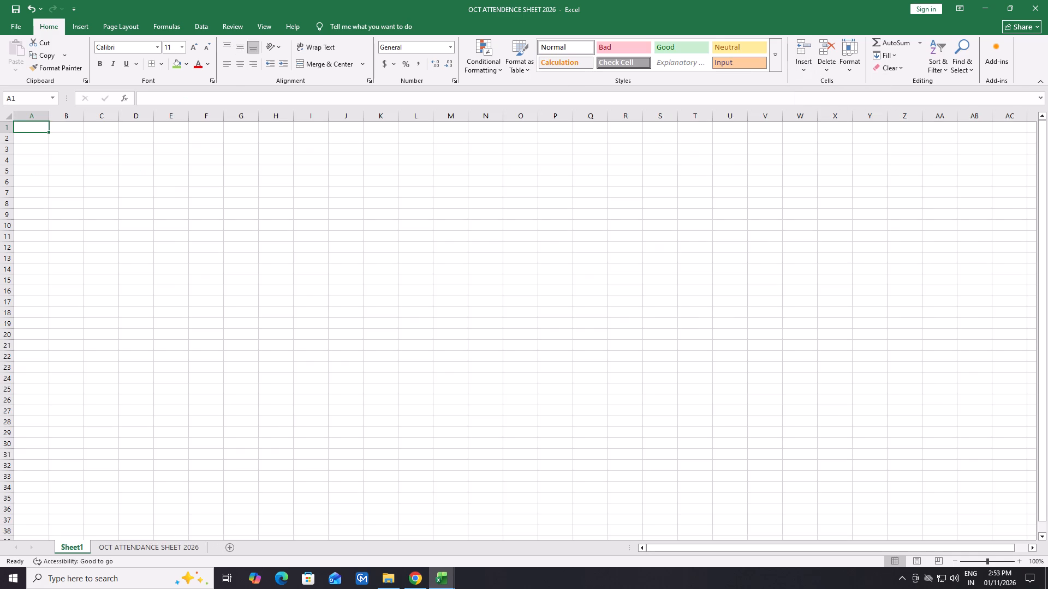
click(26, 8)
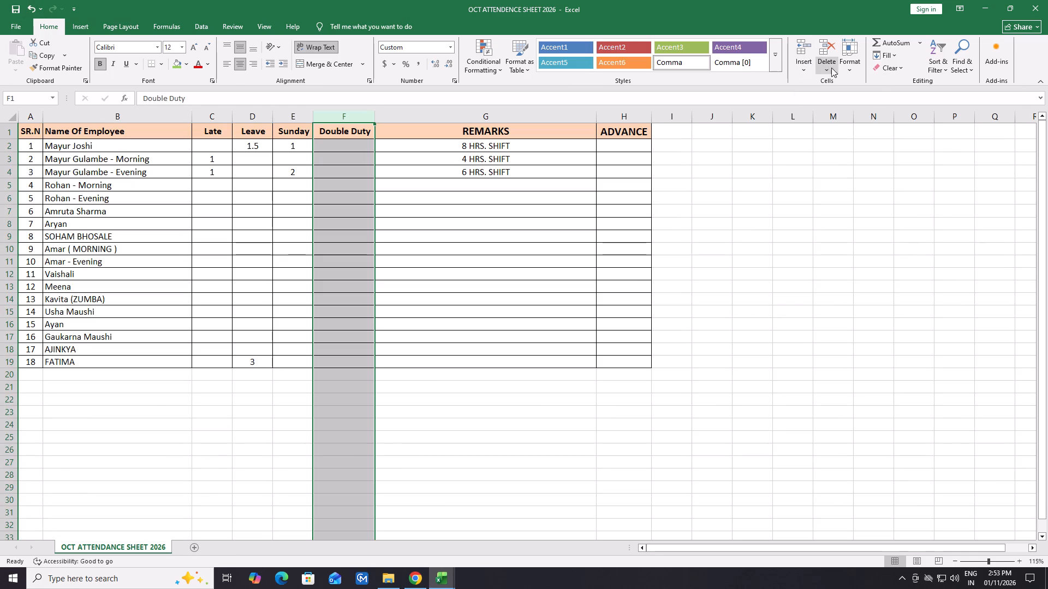
Insert a new sheet column before the Double Duty column.
click(809, 59)
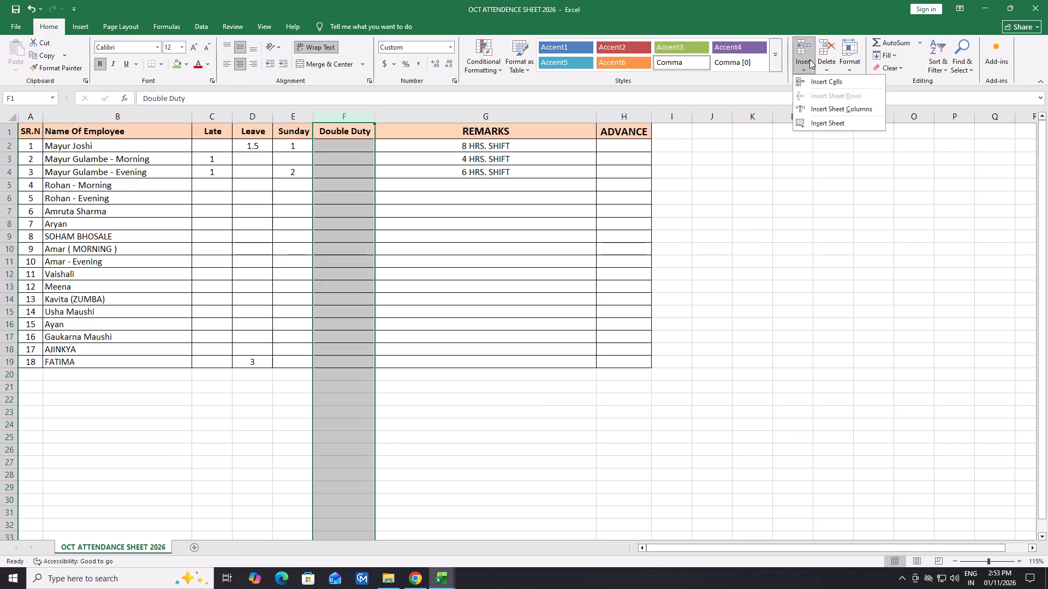
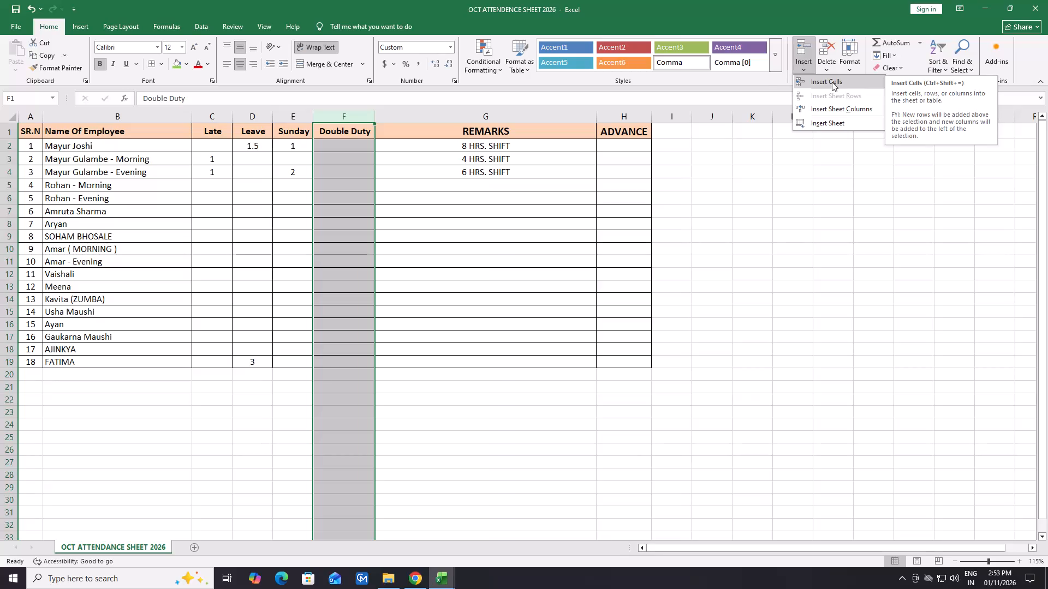
Insert a new blank column before the Double Duty column.
click(833, 82)
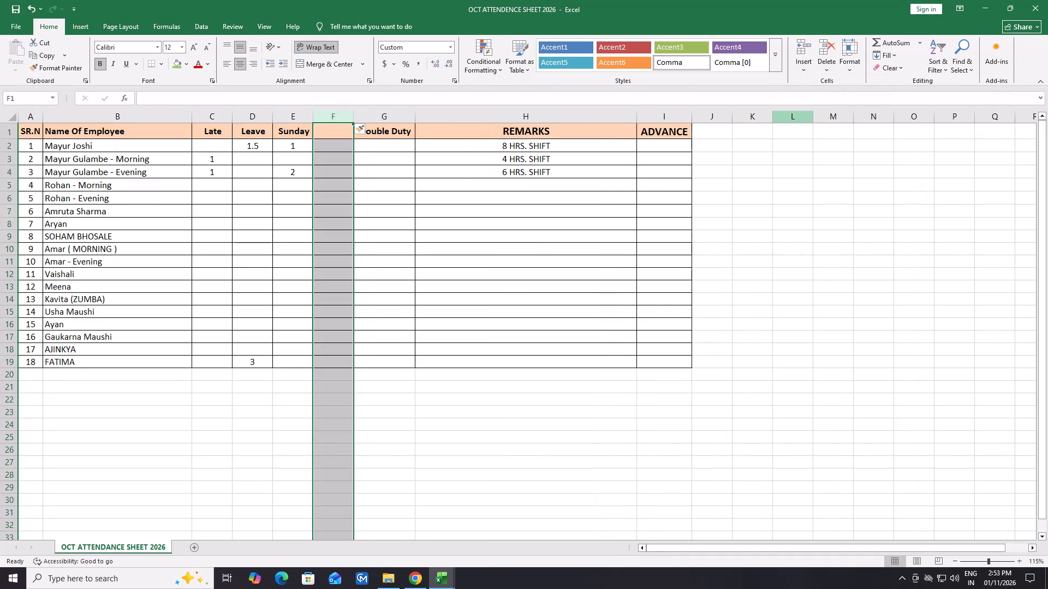
Widen the new blank column before Double Duty to about the width of the Double Duty column.
click(350, 115)
drag(350, 115, 363, 114)
click(363, 114)
click(332, 118)
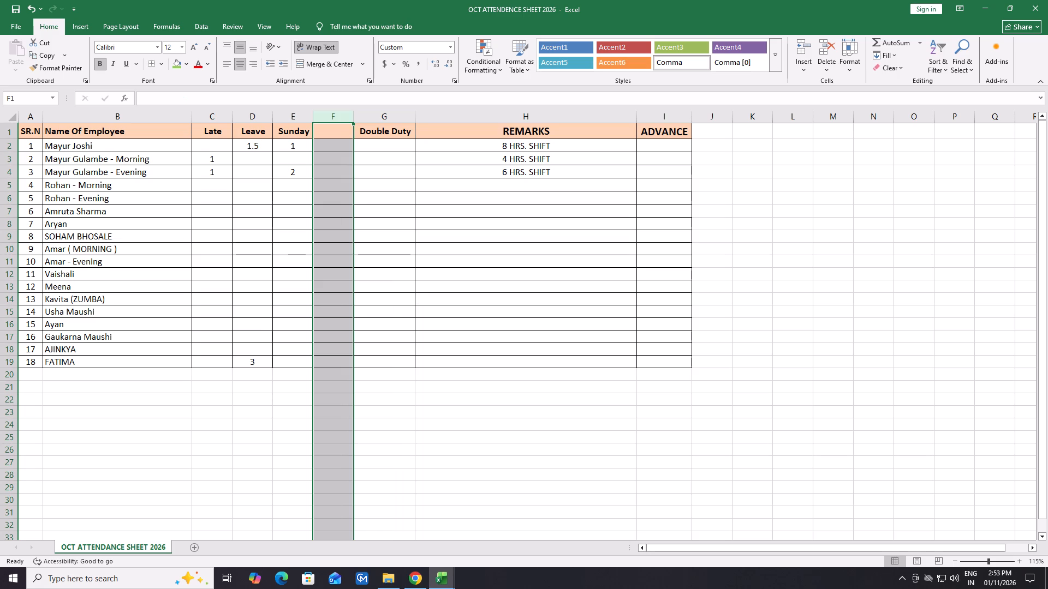
click(354, 112)
drag(359, 115, 366, 117)
click(366, 117)
click(340, 111)
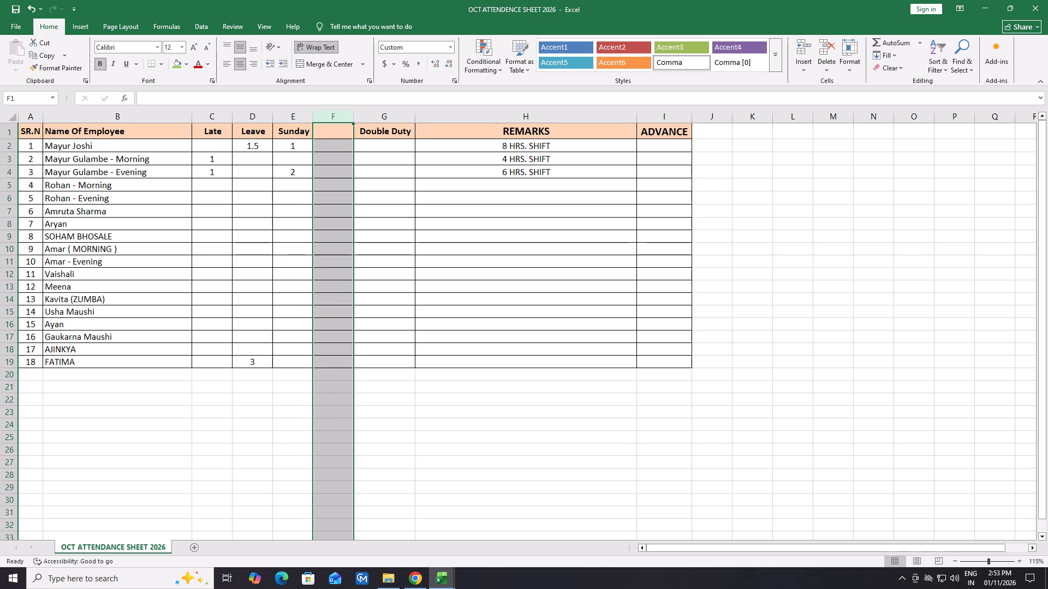
click(361, 119)
click(331, 147)
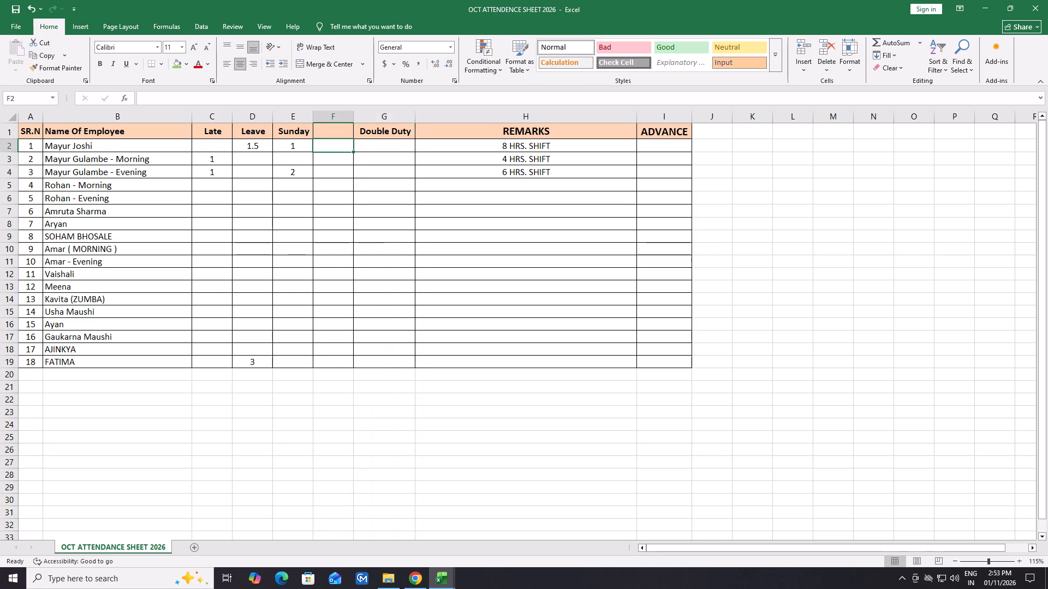
click(344, 116)
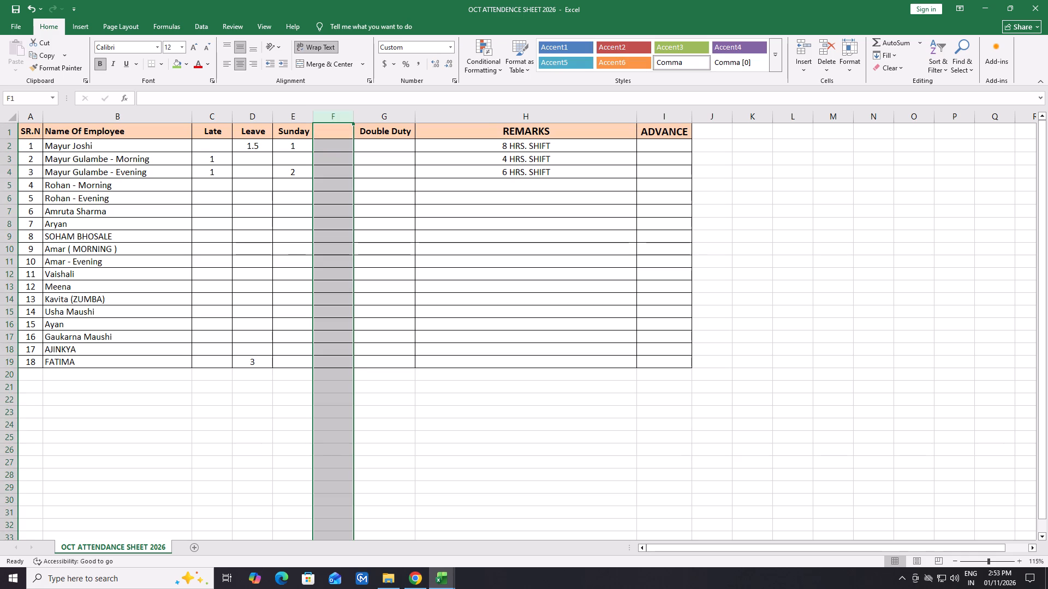
double_click(352, 113)
drag(352, 113, 363, 117)
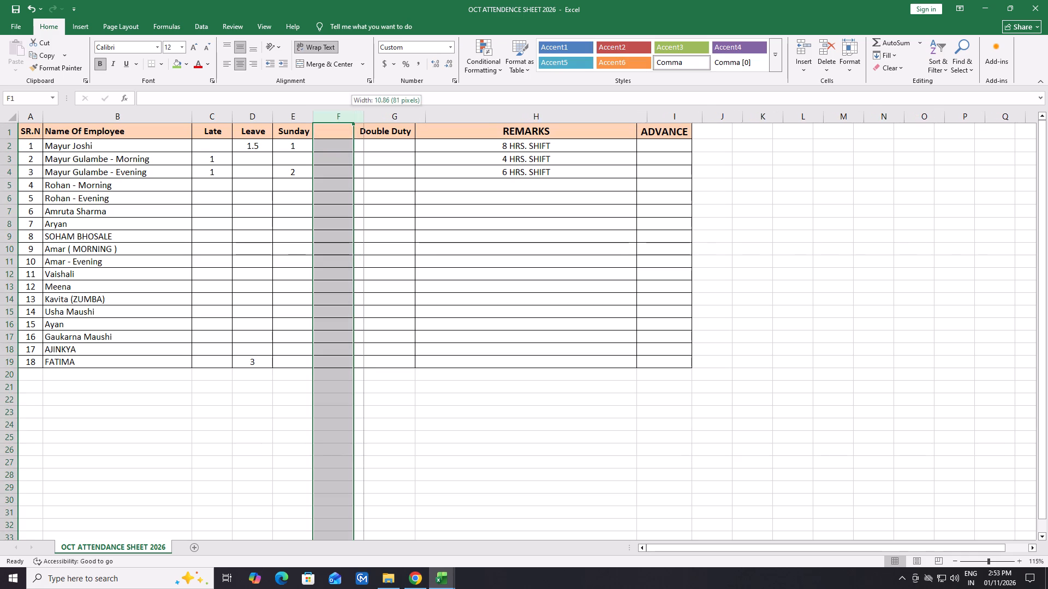
drag(363, 117, 371, 117)
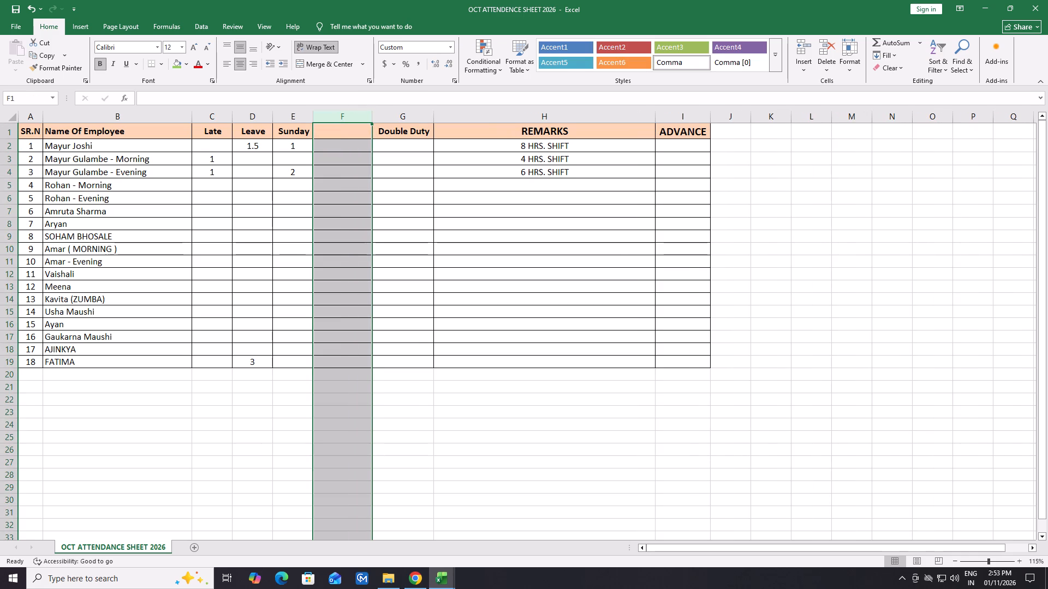
double_click(371, 114)
drag(372, 115, 381, 117)
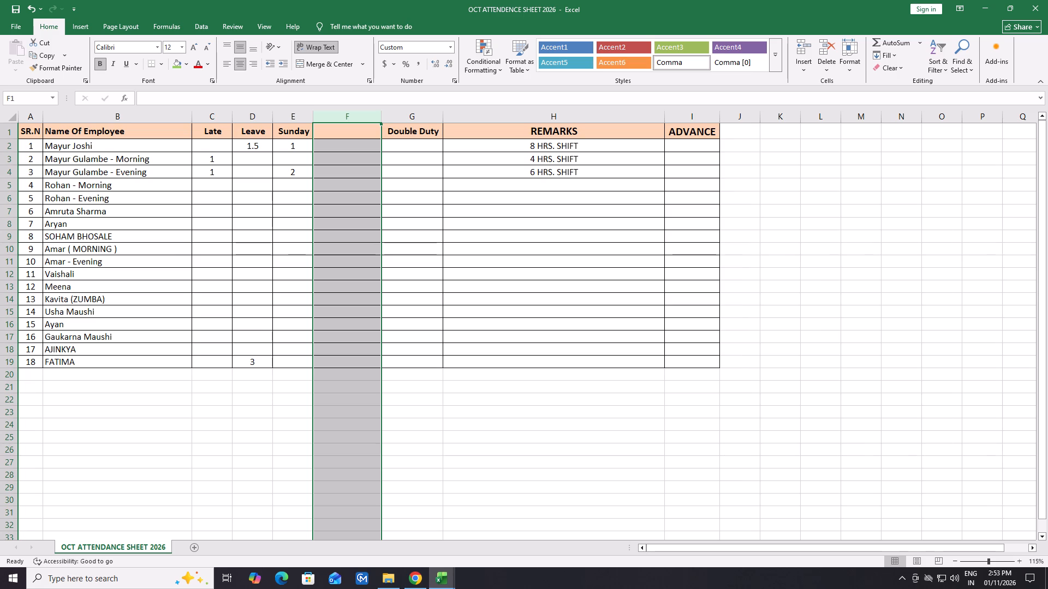
double_click(381, 116)
drag(381, 116, 374, 118)
click(374, 118)
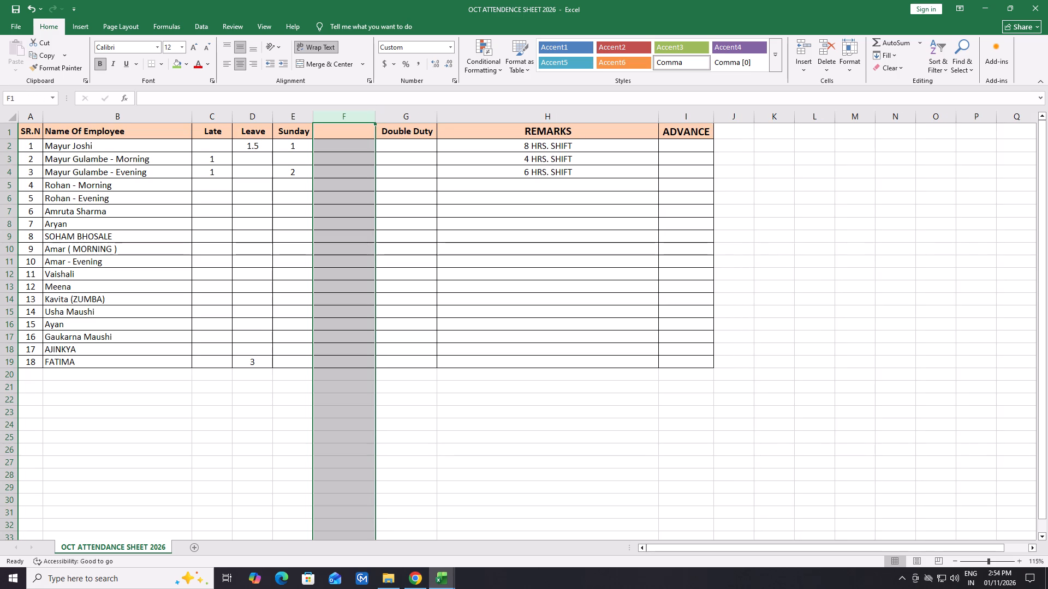
Enter the header "EXTRA HOURS" for the new column between Sunday and Double Duty.
double_click(355, 134)
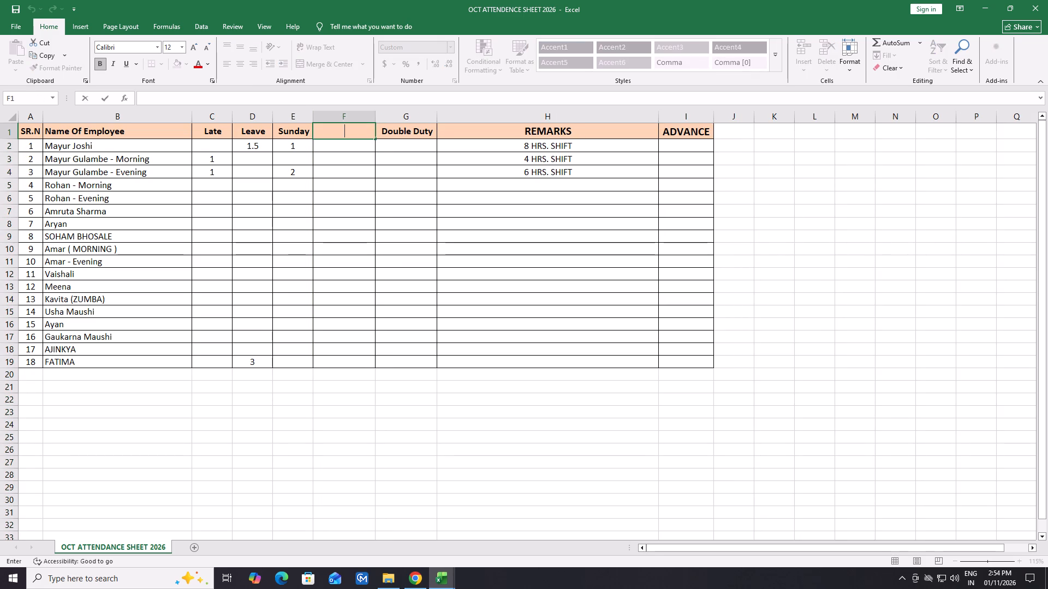
text(EXTRA HO)
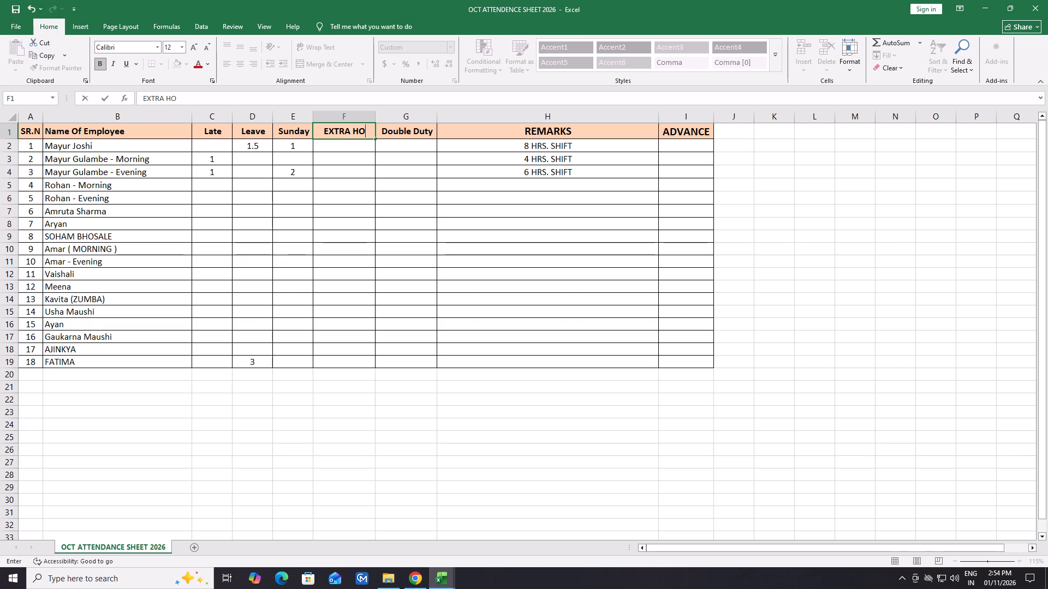
text(URS)
key(Return)
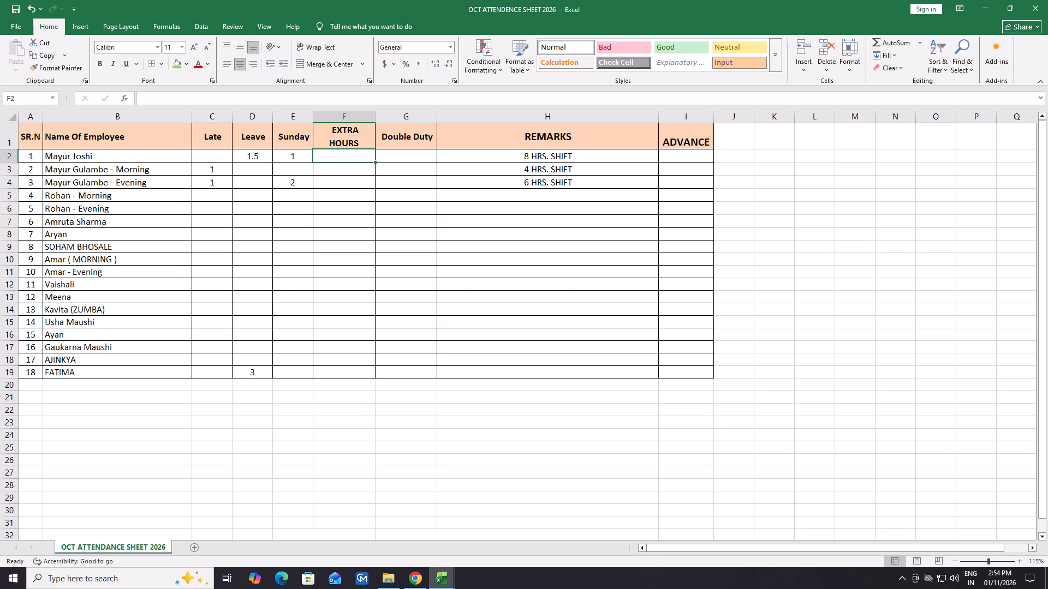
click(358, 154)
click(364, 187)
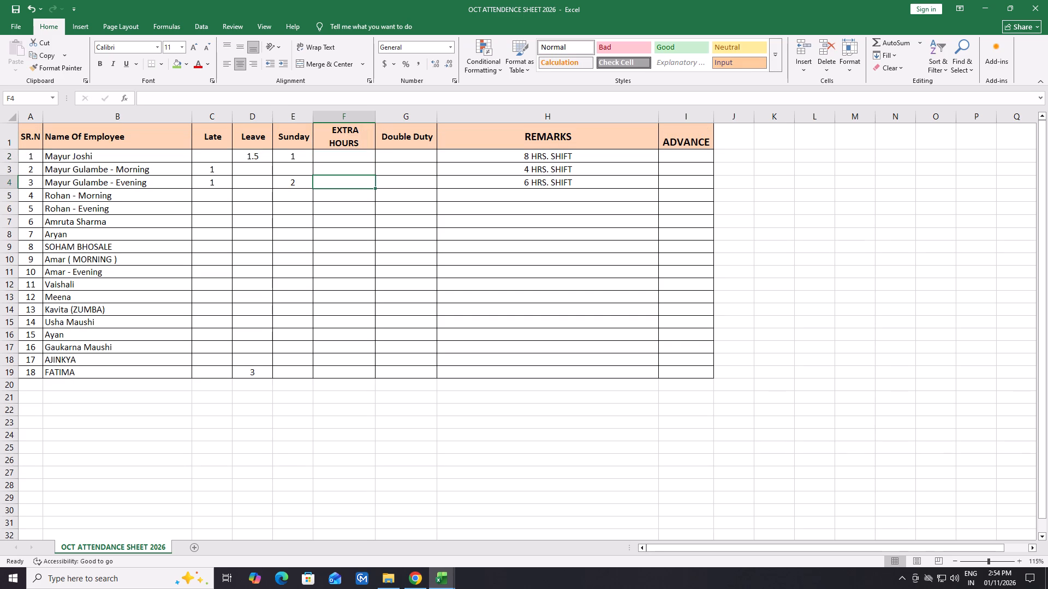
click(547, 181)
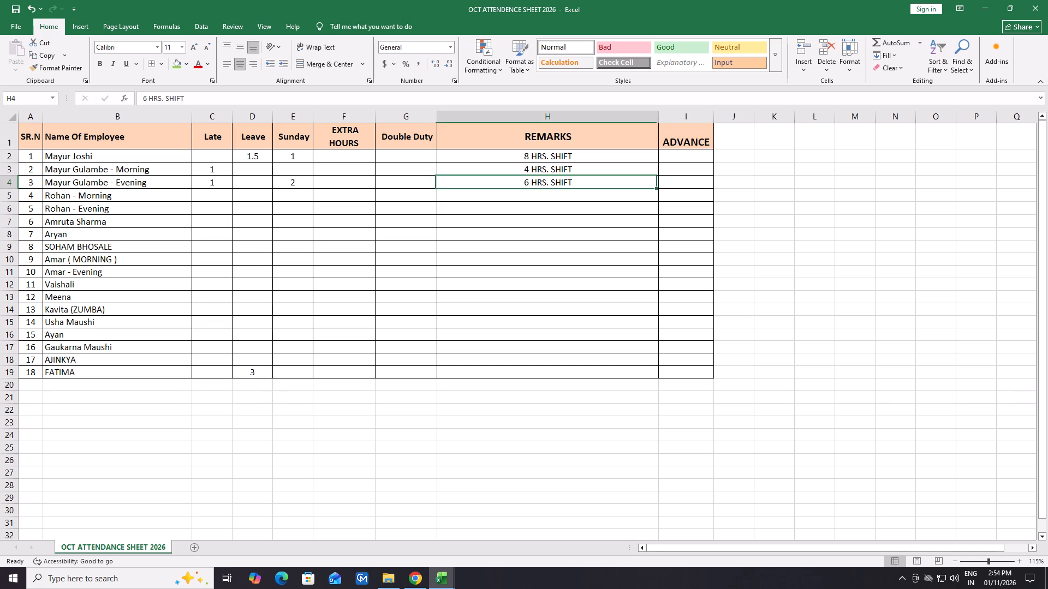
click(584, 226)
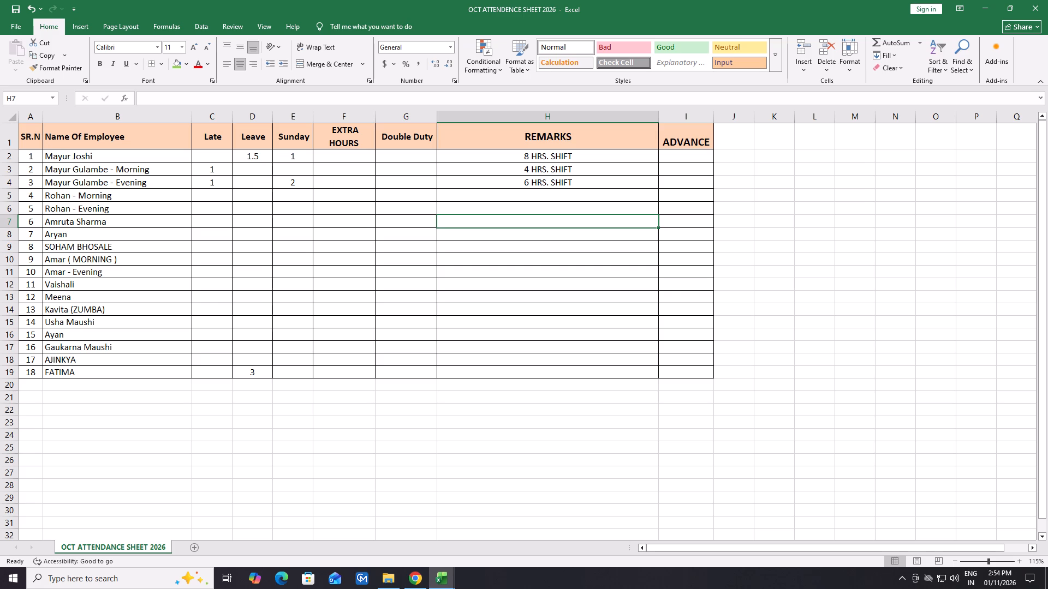
Enter 5 in the Leave column for the employee with serial number 4.
double_click(263, 197)
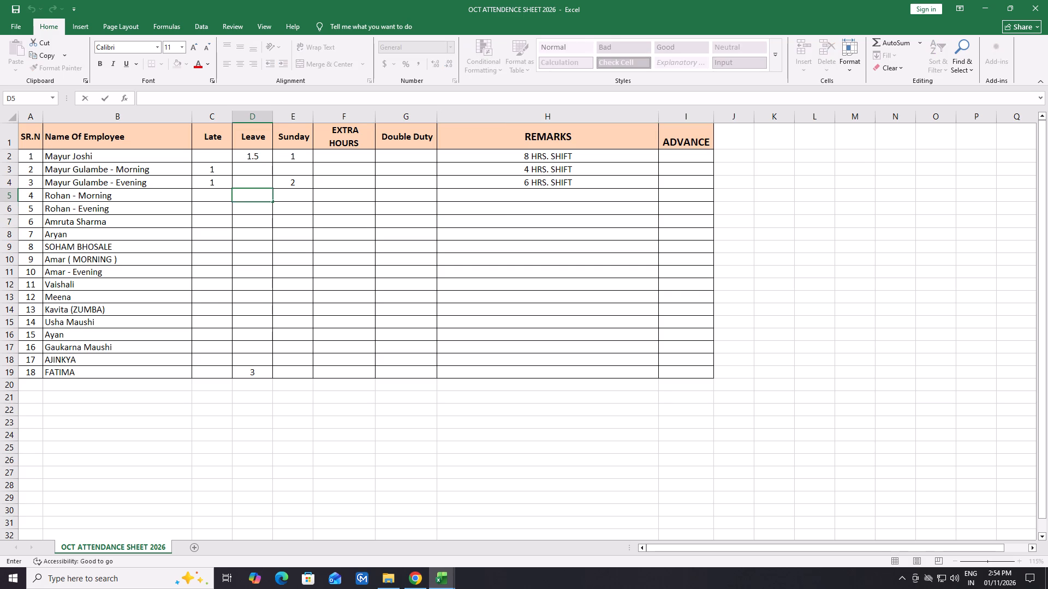
key(5)
key(Right)
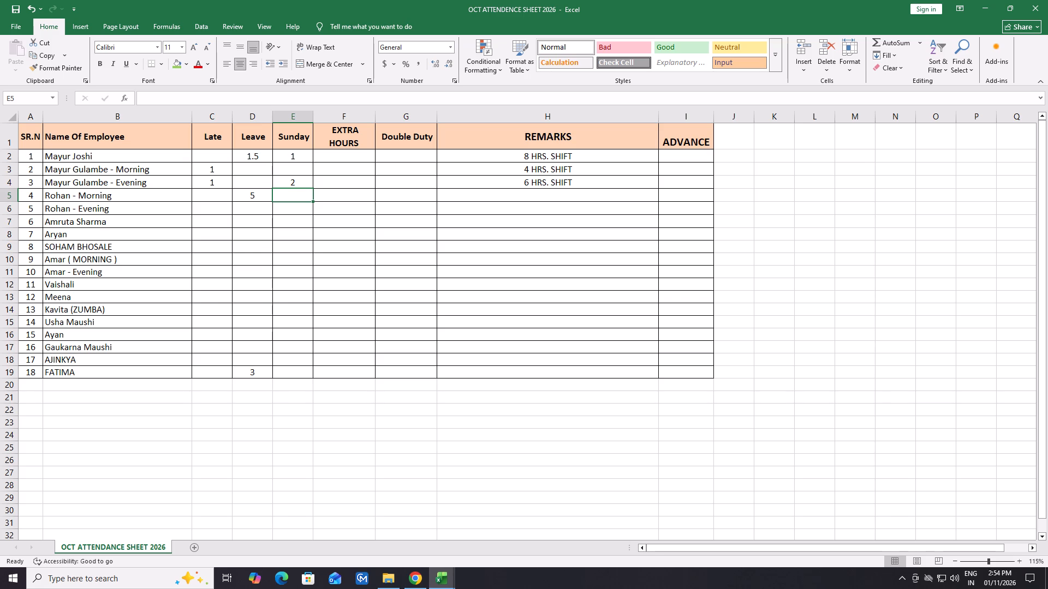
Copy the "4 HRS. SHIFT" remark from serial number 2 to the REMARKS cell of serial number 4.
click(478, 197)
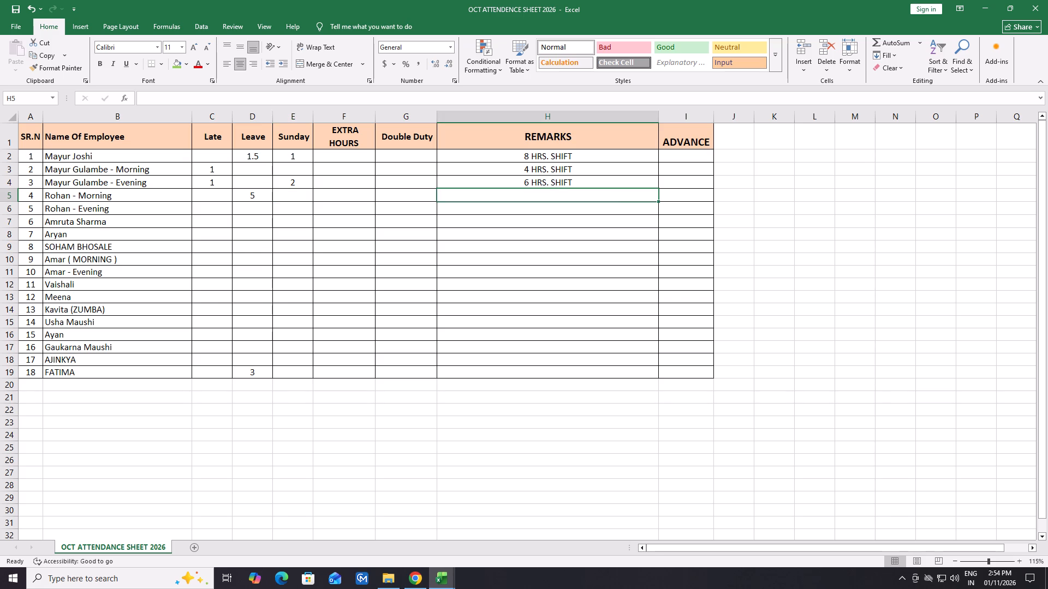
click(549, 172)
key(ctrl+c)
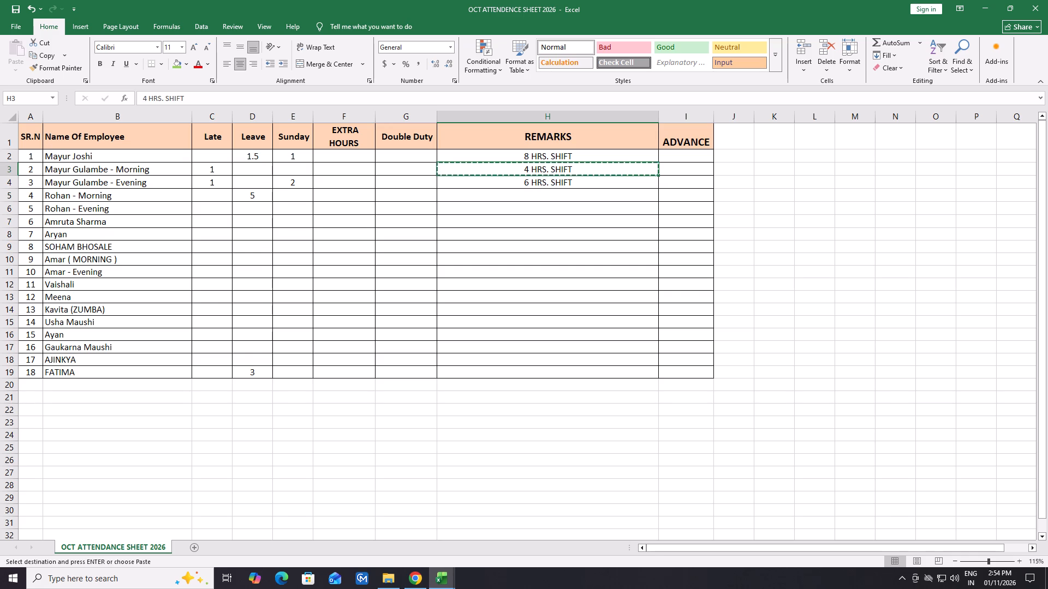
click(561, 199)
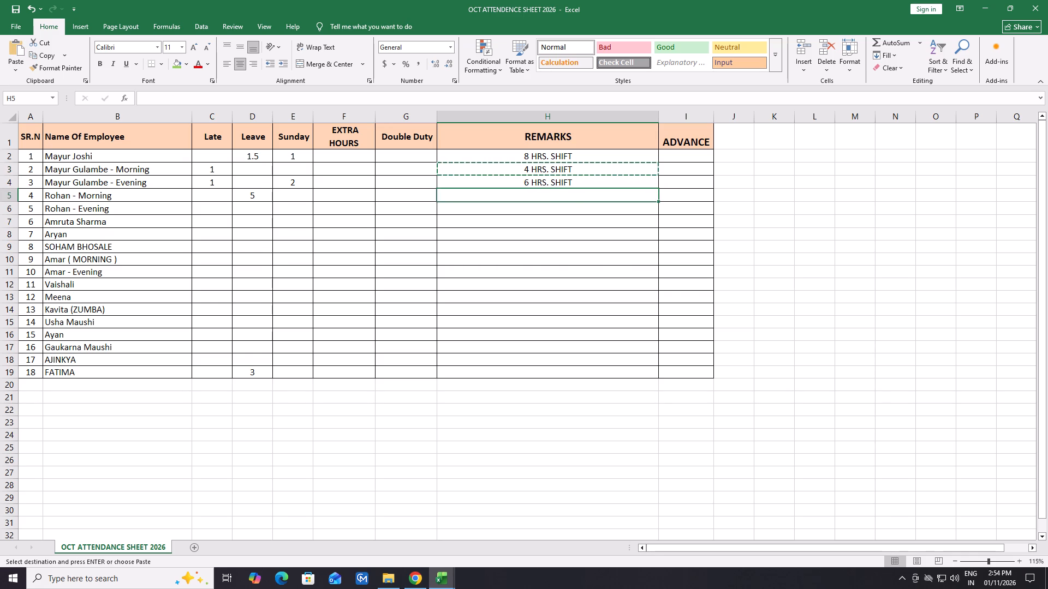
key(ctrl+v)
Enter 2 in the EXTRA HOURS column for the employee with serial number 4.
double_click(296, 195)
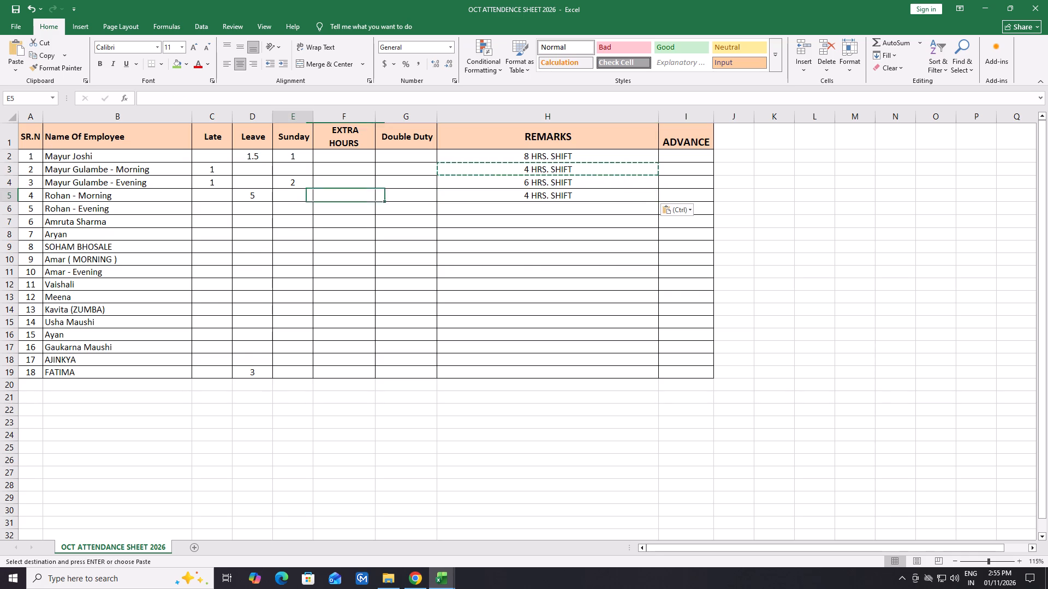
click(328, 208)
click(295, 195)
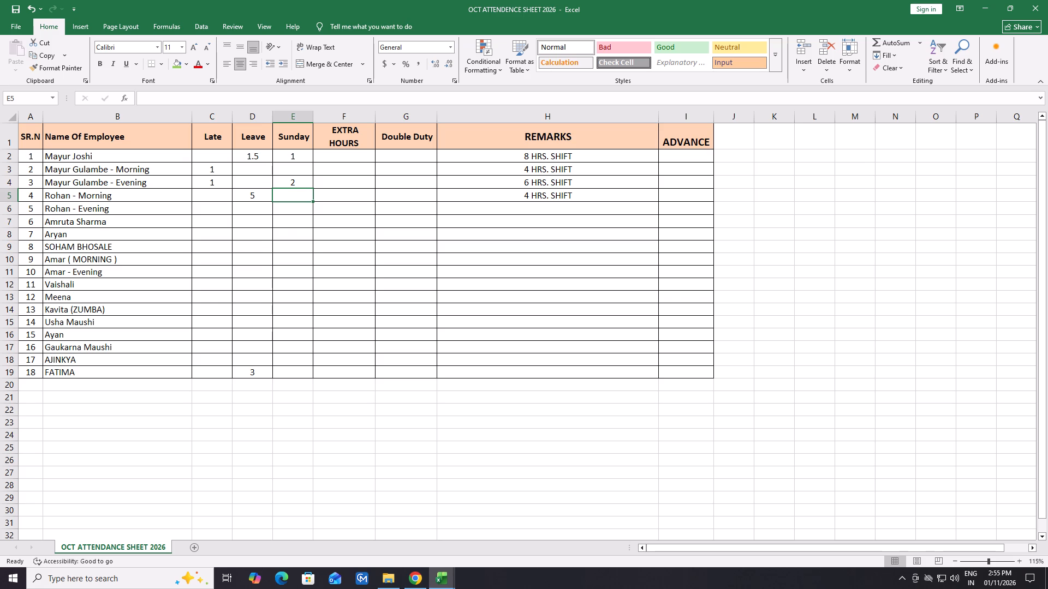
click(345, 193)
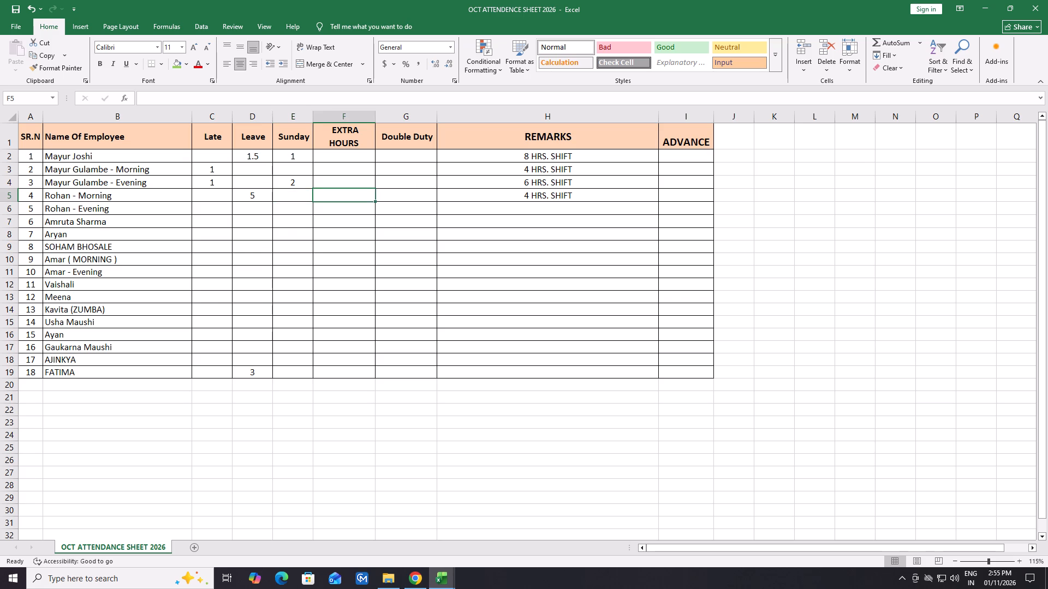
key(2)
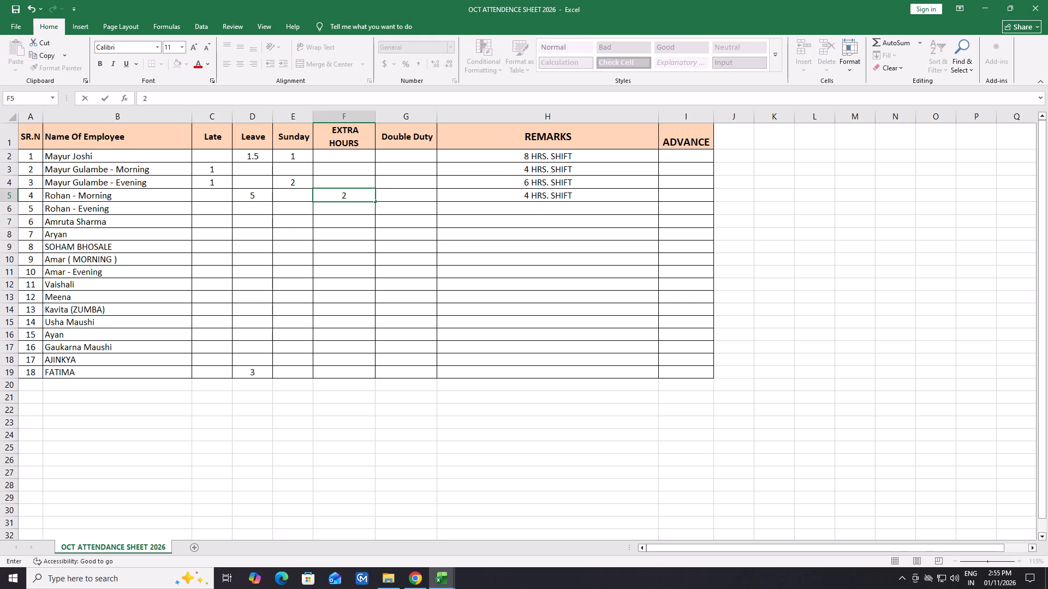
double_click(342, 280)
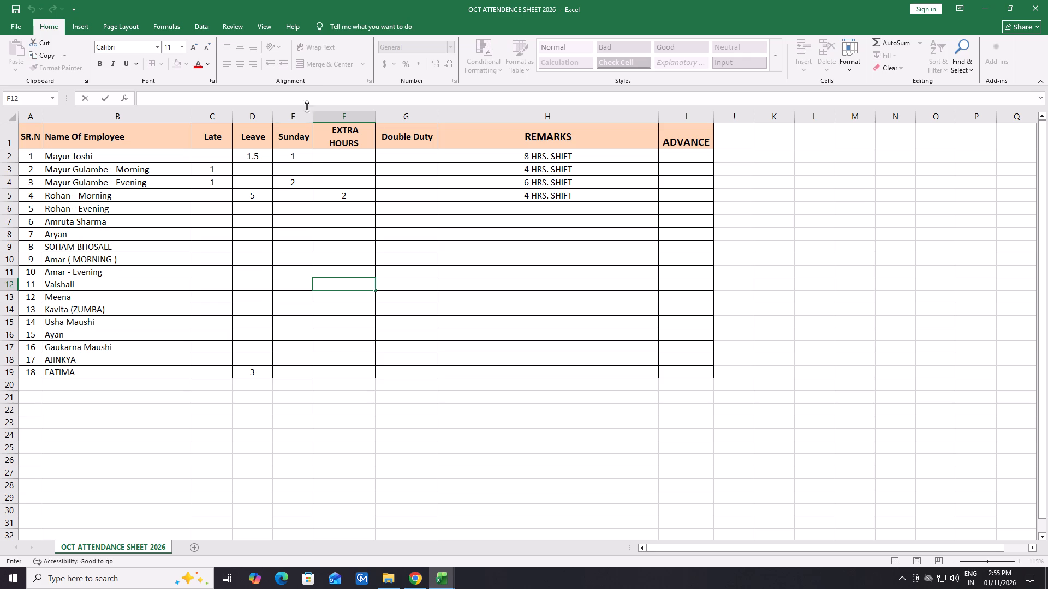
triple_click(340, 197)
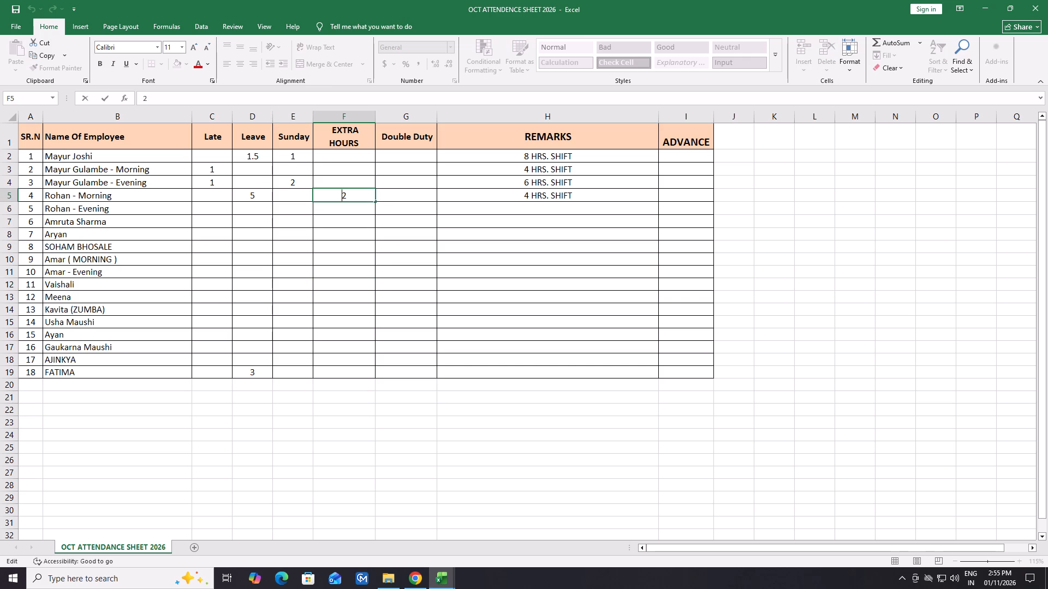
click(373, 223)
click(358, 192)
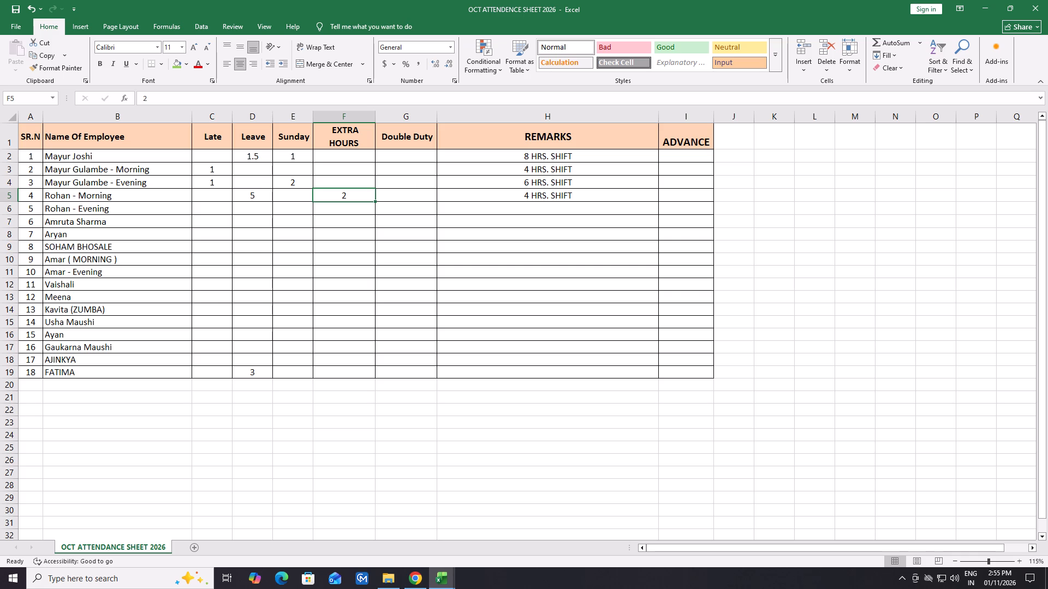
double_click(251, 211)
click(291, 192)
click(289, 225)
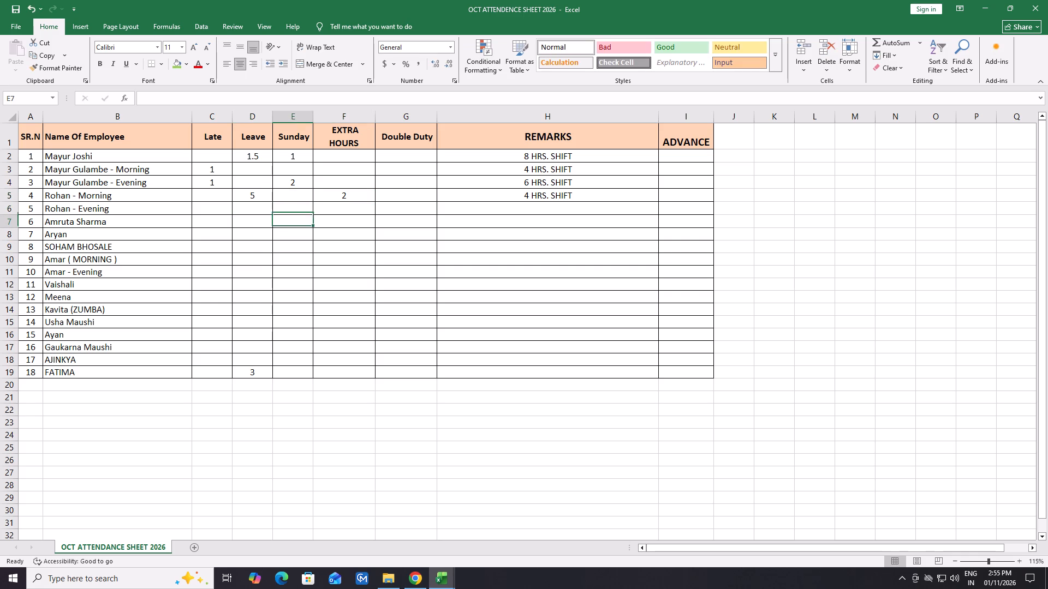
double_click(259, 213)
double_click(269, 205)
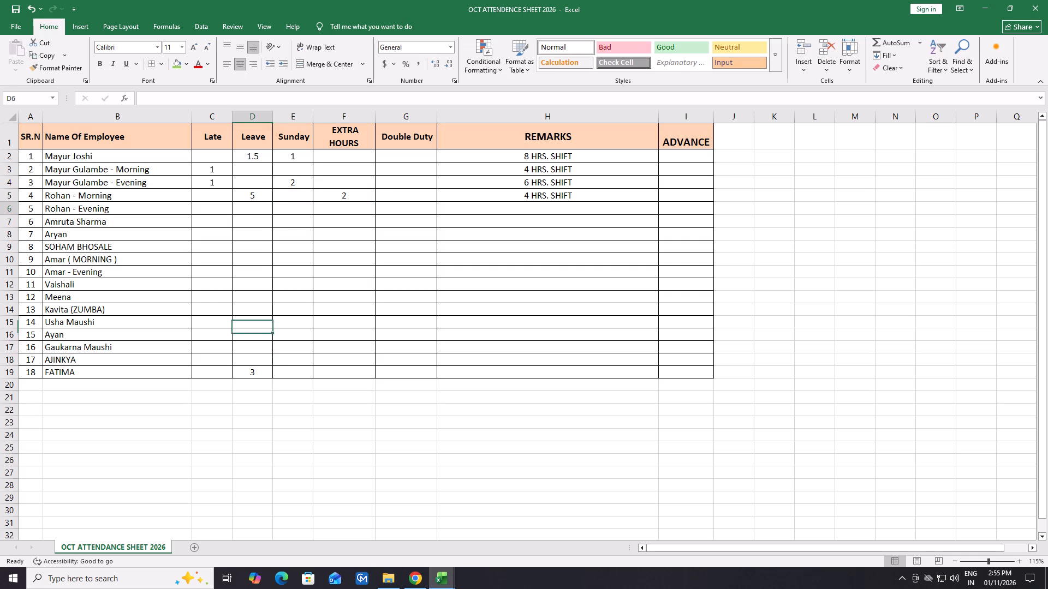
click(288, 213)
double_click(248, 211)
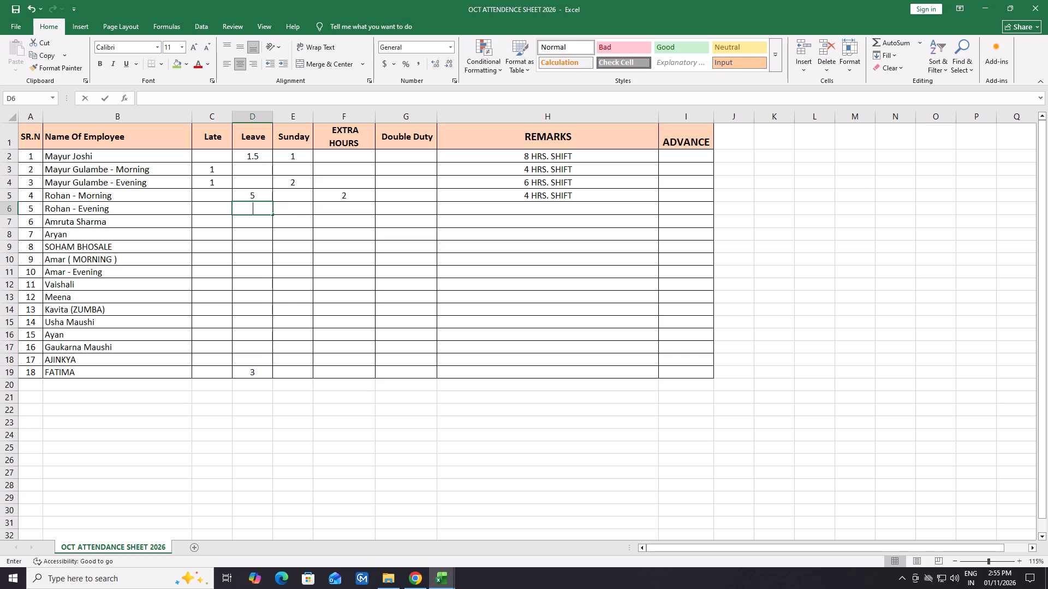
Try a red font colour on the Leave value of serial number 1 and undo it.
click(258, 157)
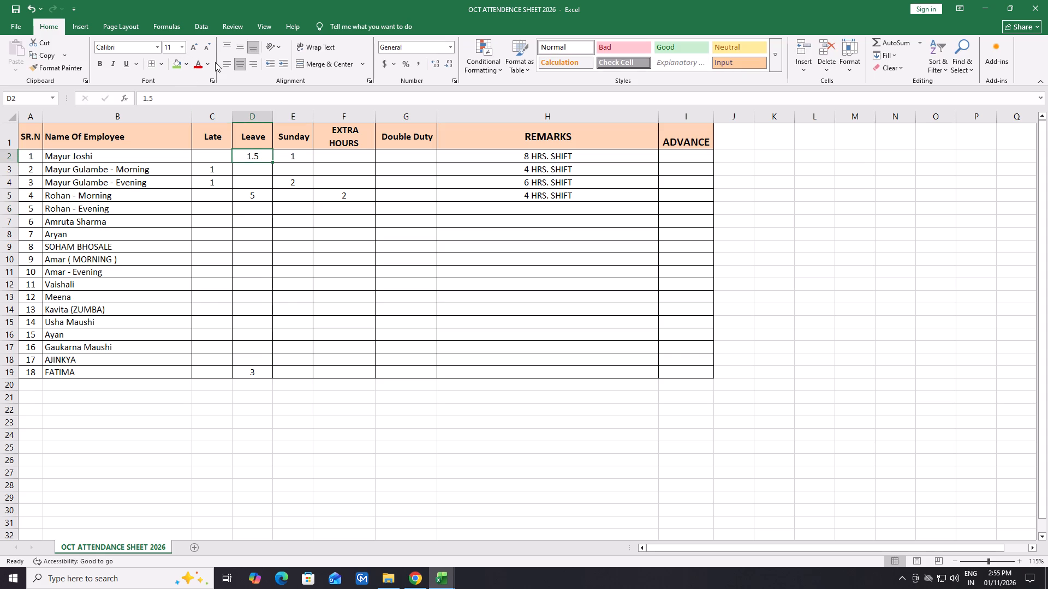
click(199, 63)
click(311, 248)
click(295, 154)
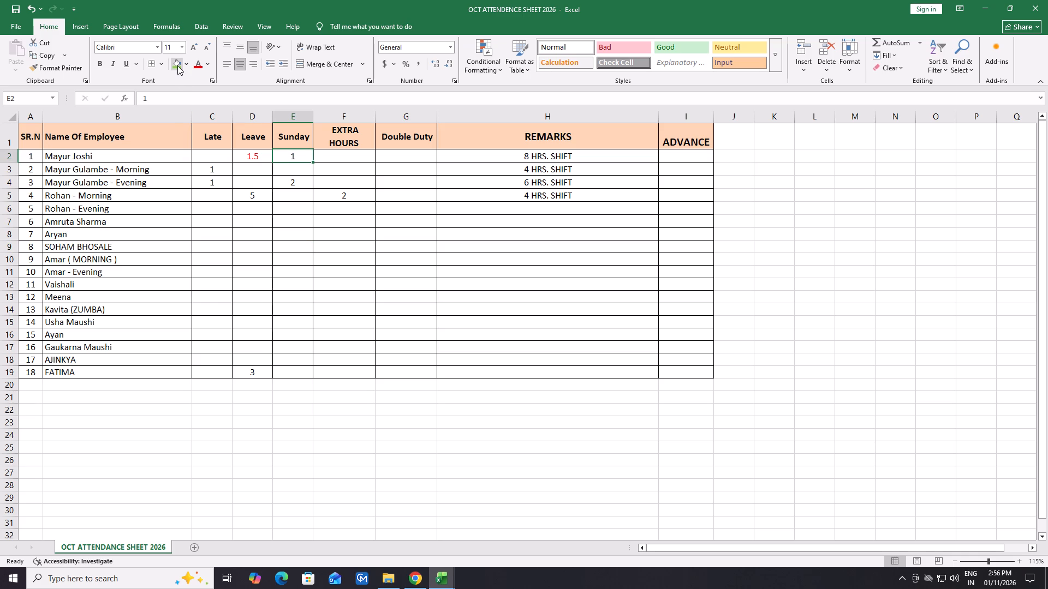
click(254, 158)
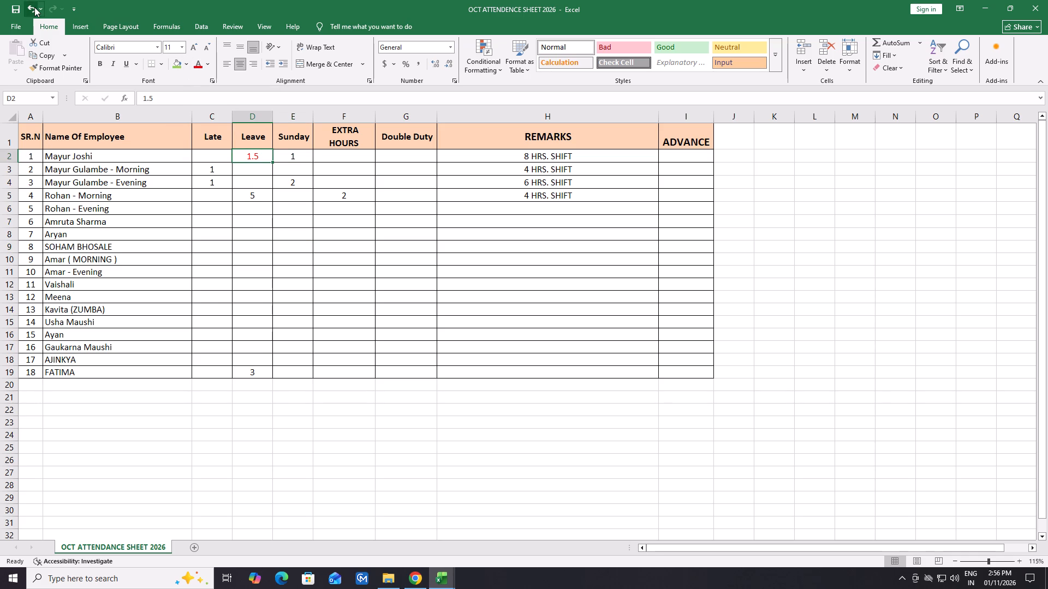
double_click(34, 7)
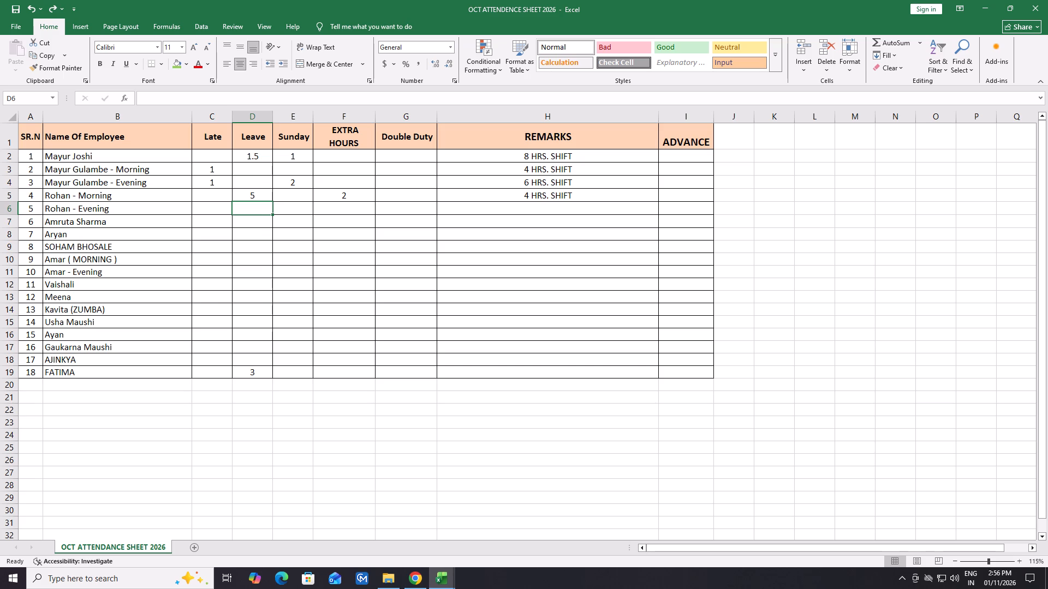
Enter 6 in the EXTRA HOURS column for the employee with serial number 5.
click(291, 205)
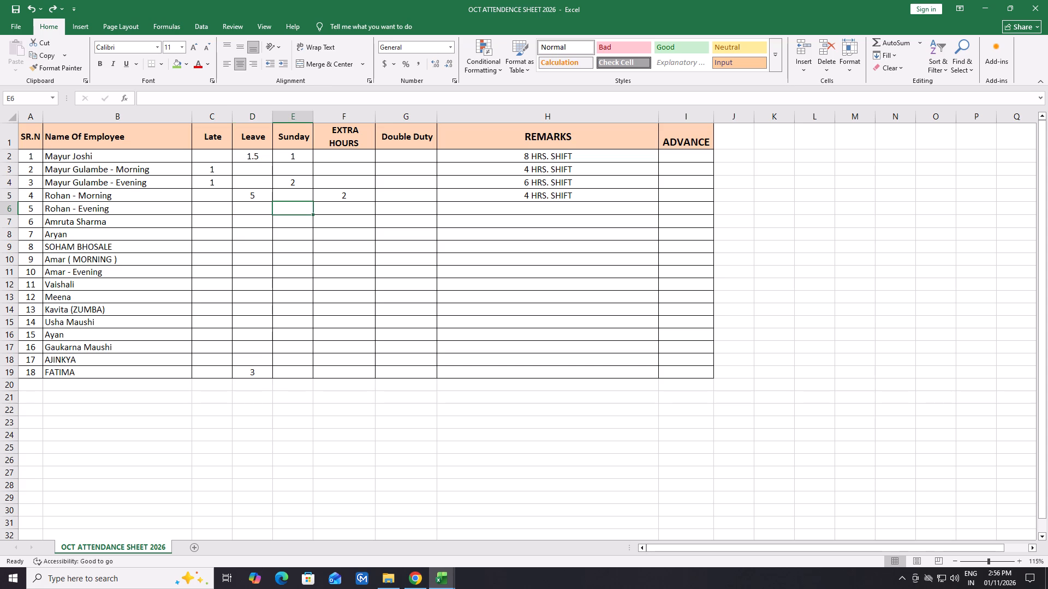
click(249, 206)
double_click(295, 210)
click(327, 212)
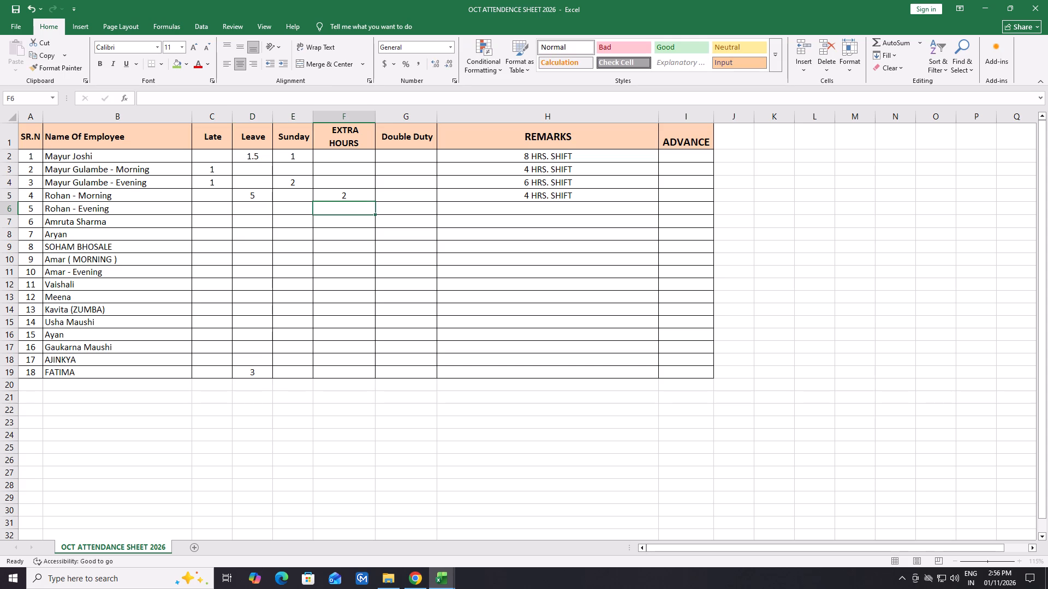
key(6)
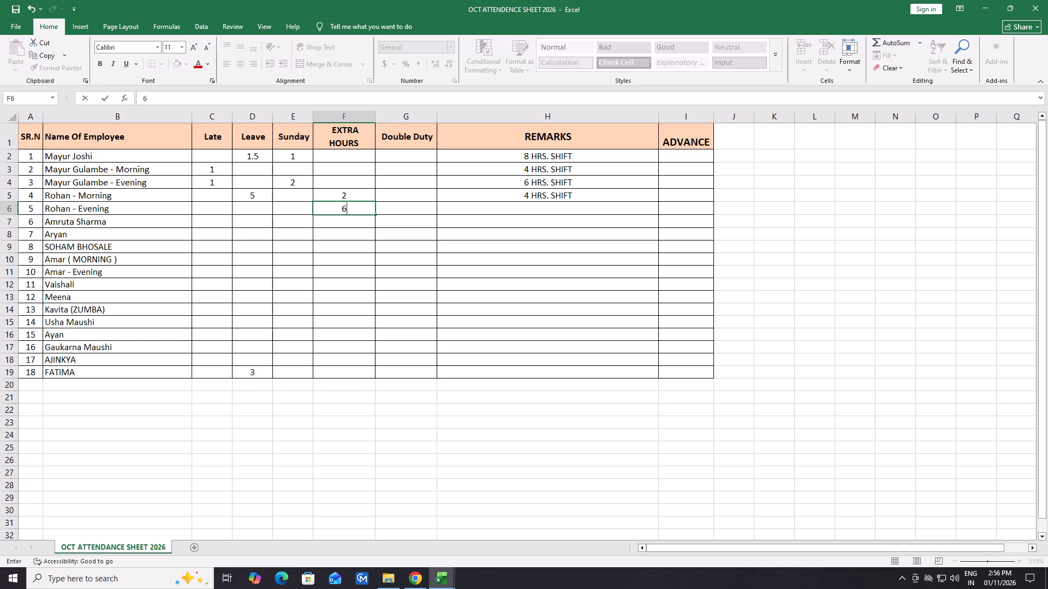
click(255, 209)
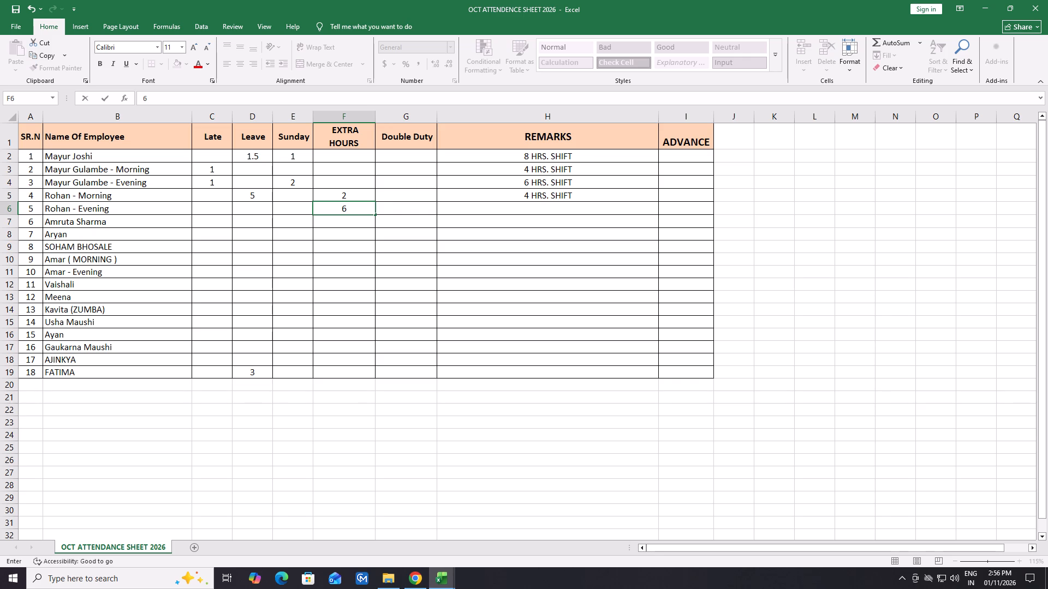
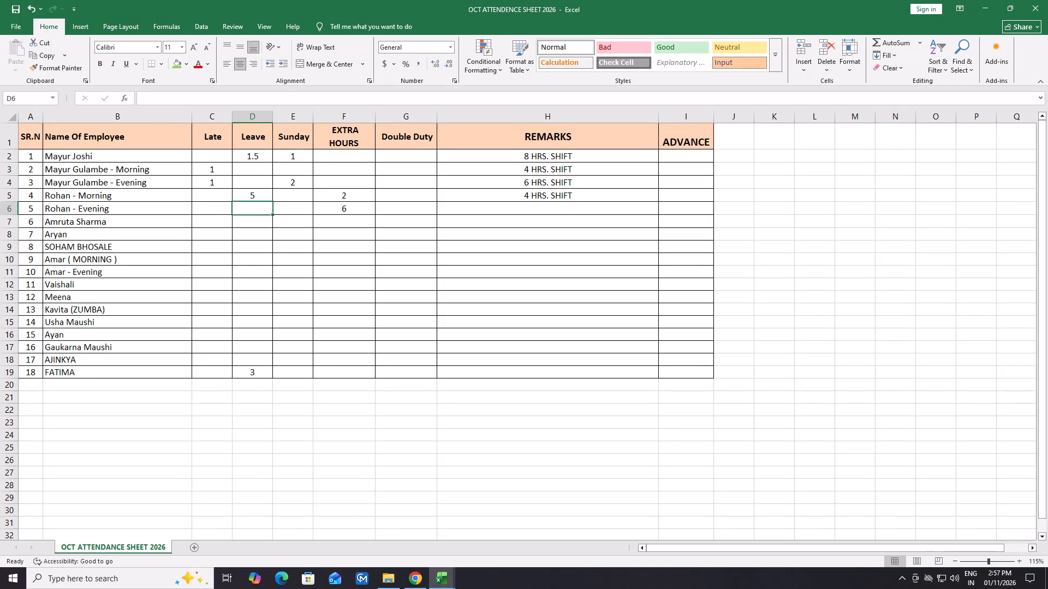
Enter 2 in the Leave column and 1 in the Sunday column for the employee with serial number 5.
key(2)
key(Right)
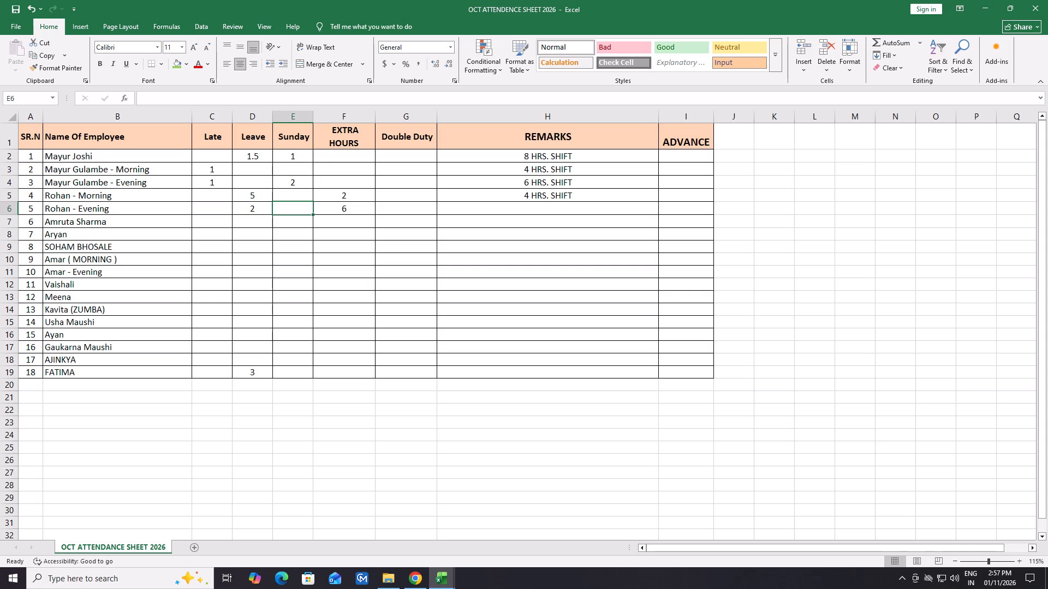
key(1)
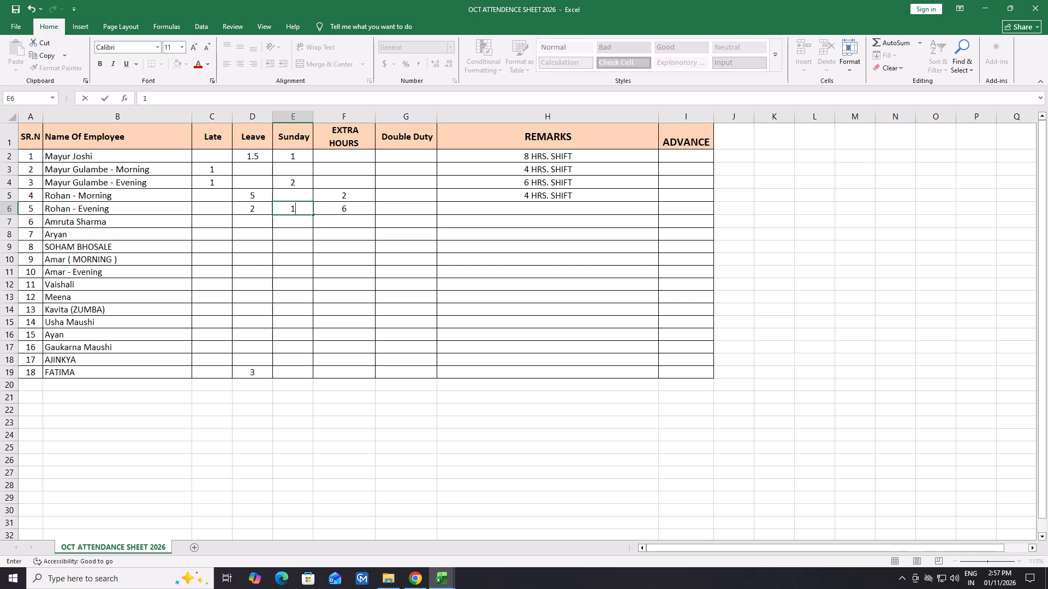
click(216, 225)
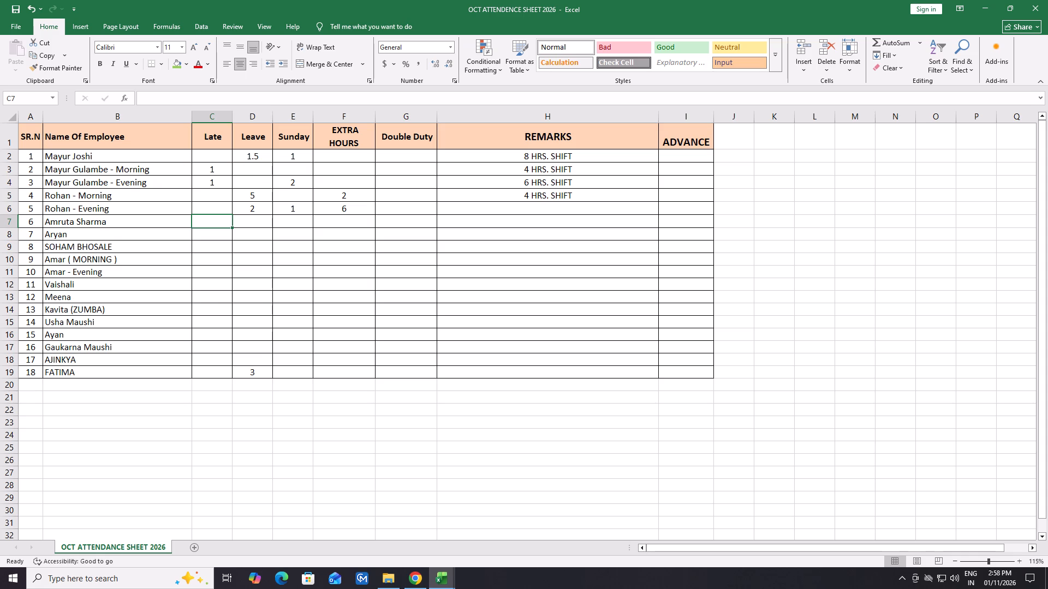
double_click(261, 222)
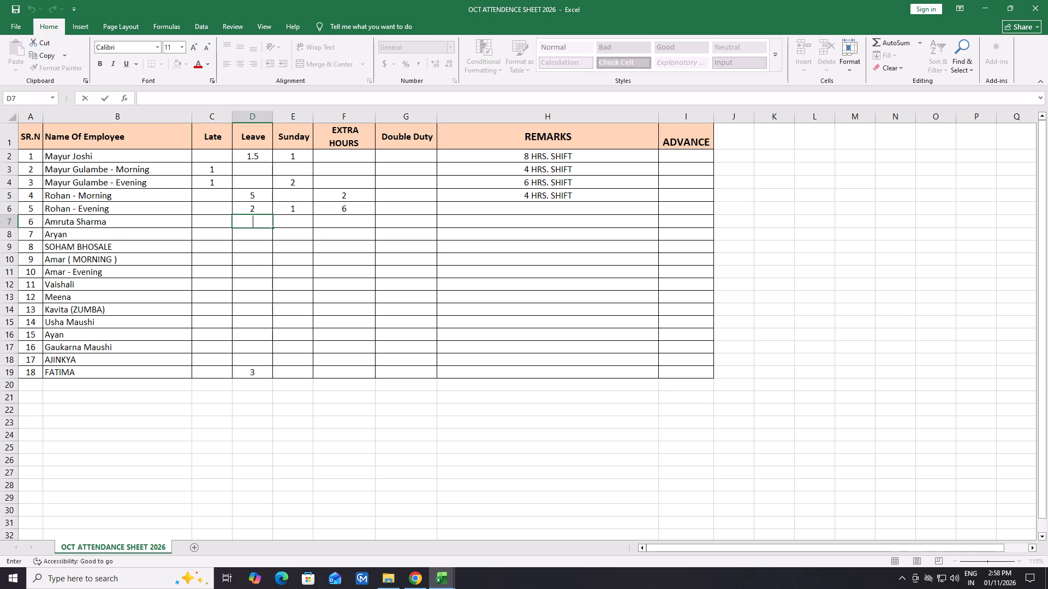
Move the value 1 from the Late column to the Leave column for serial numbers 2 and 3.
click(211, 171)
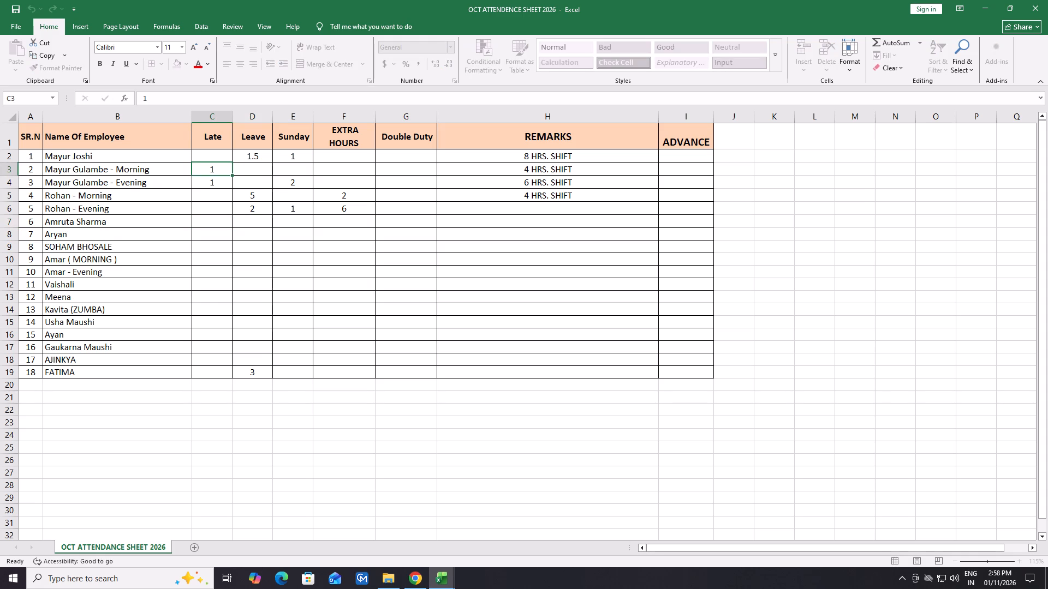
key(BackSpace)
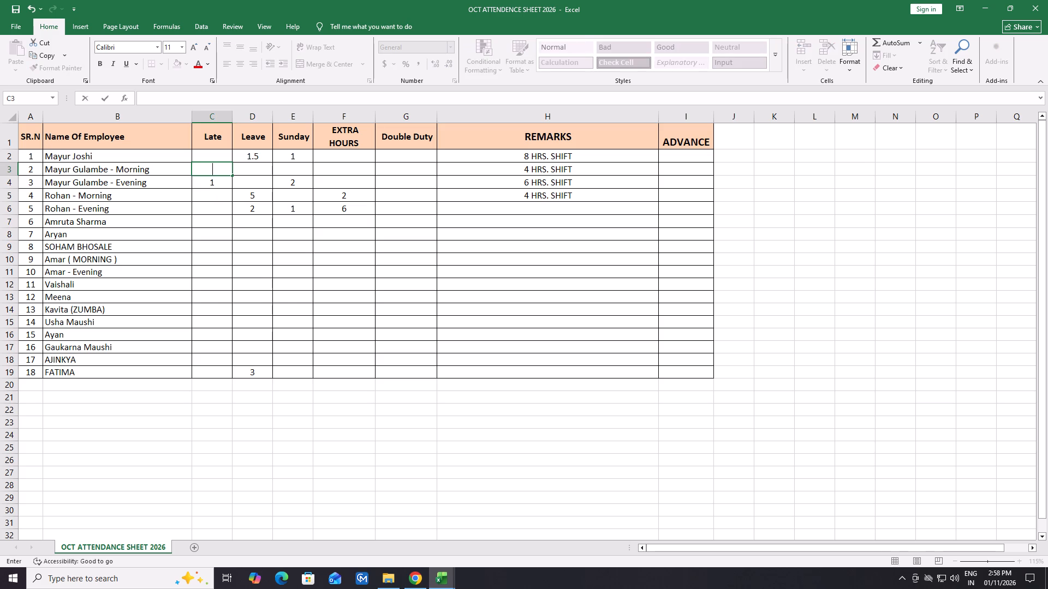
double_click(220, 182)
key(BackSpace)
click(259, 169)
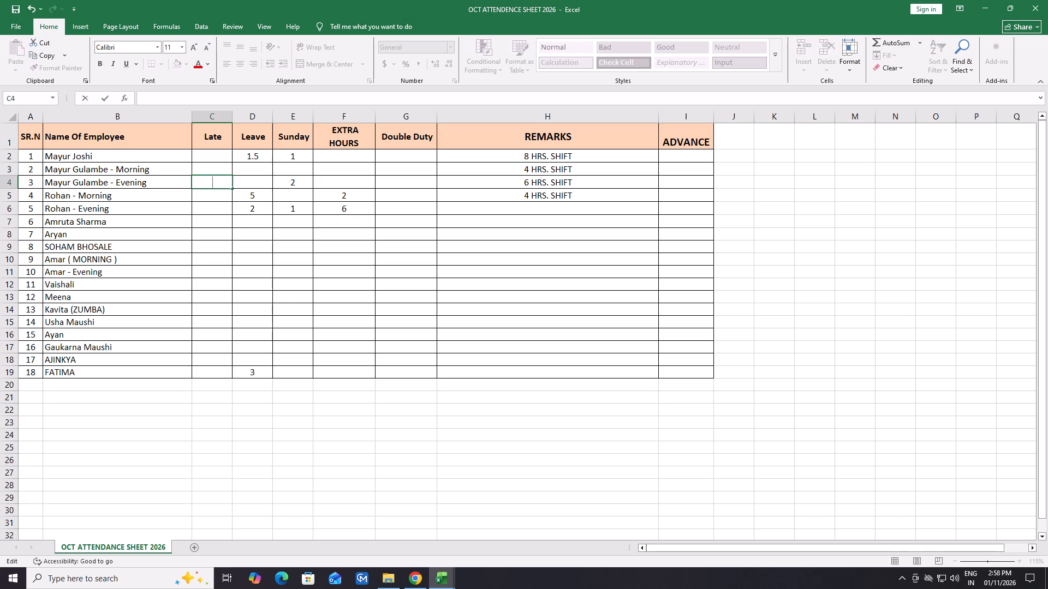
key(1)
key(Down)
key(1)
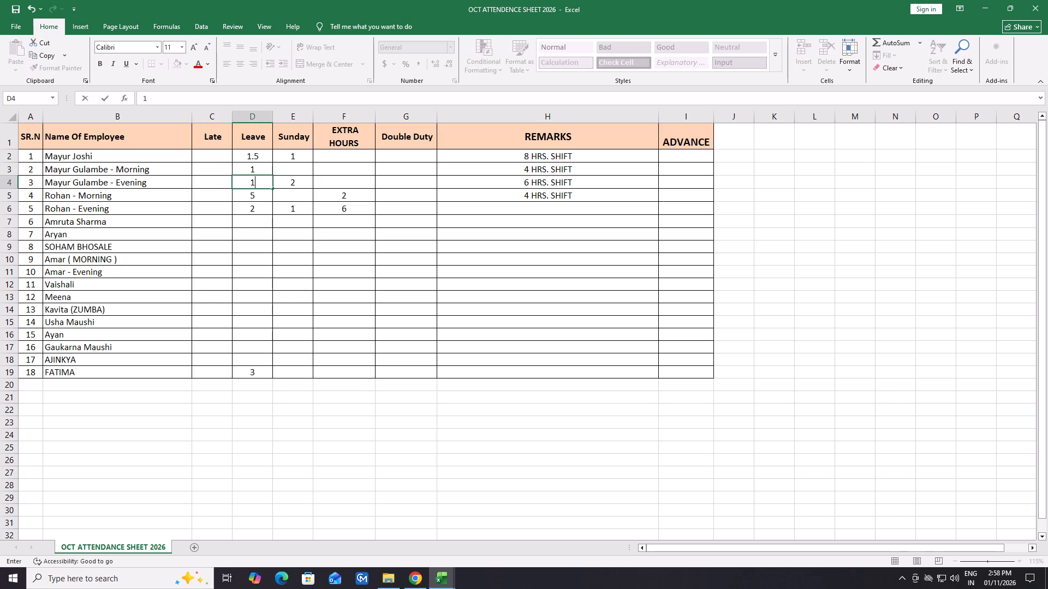
click(277, 242)
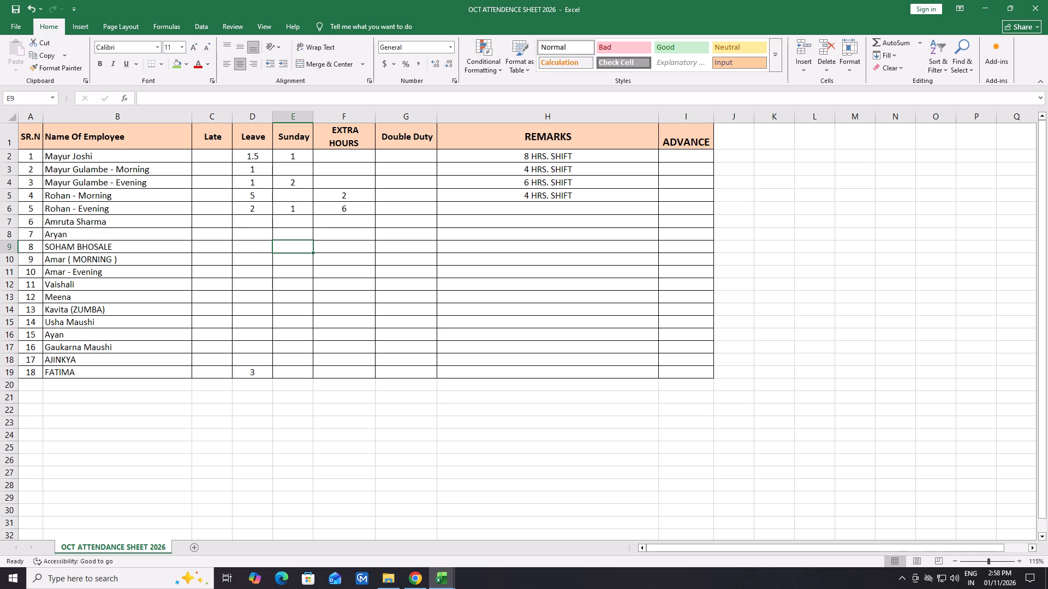
Enter the remark "7 HRS. SHIFT" in the REMARKS column for the employee with serial number 5.
double_click(538, 205)
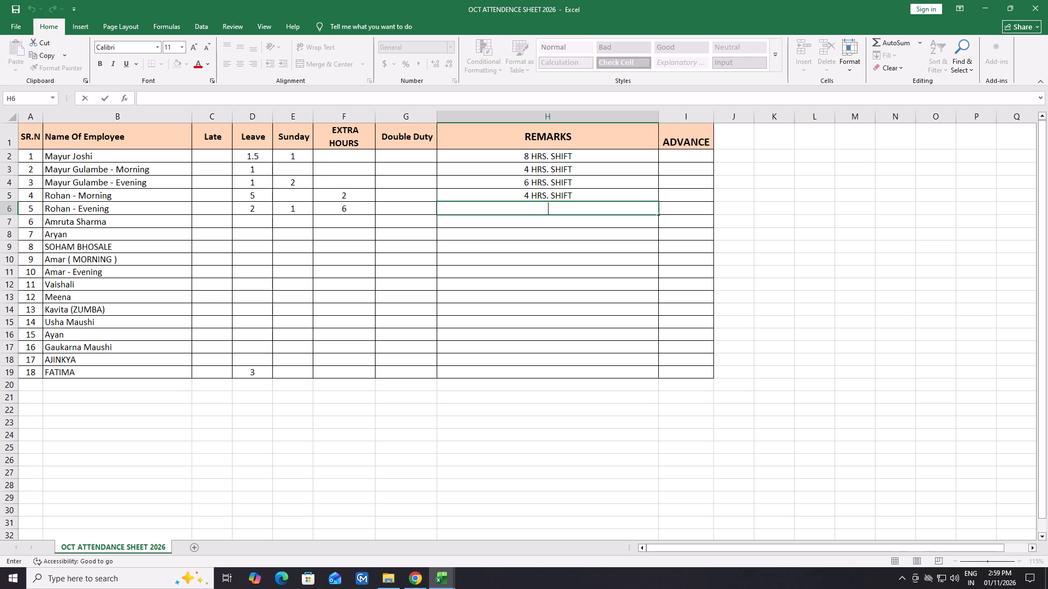
text(7 HRS)
text(. SHIFT)
key(Return)
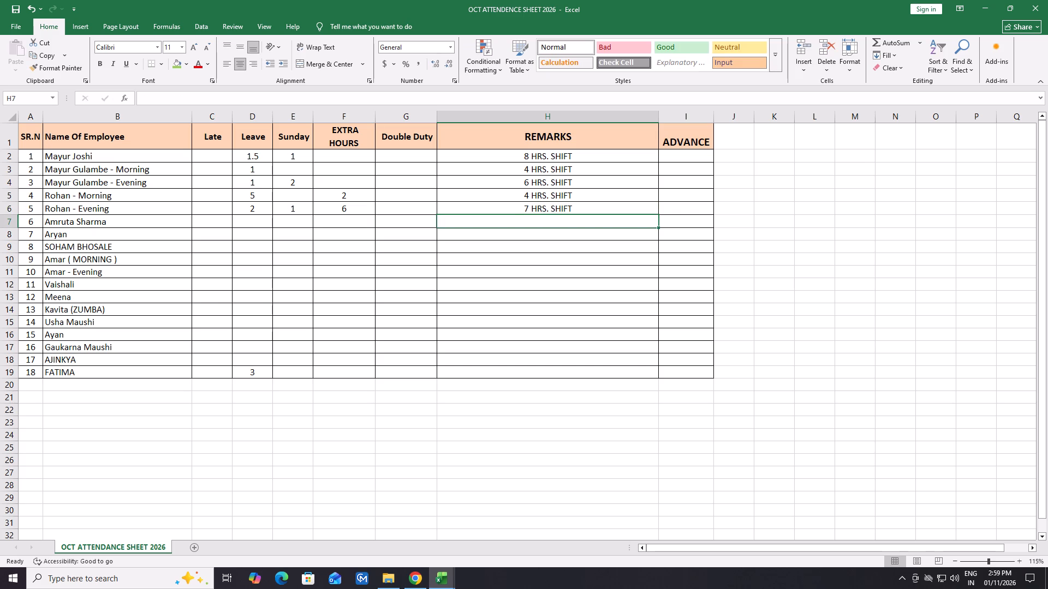
Enter 2.5 in the Leave column for the employee with serial number 6.
click(254, 223)
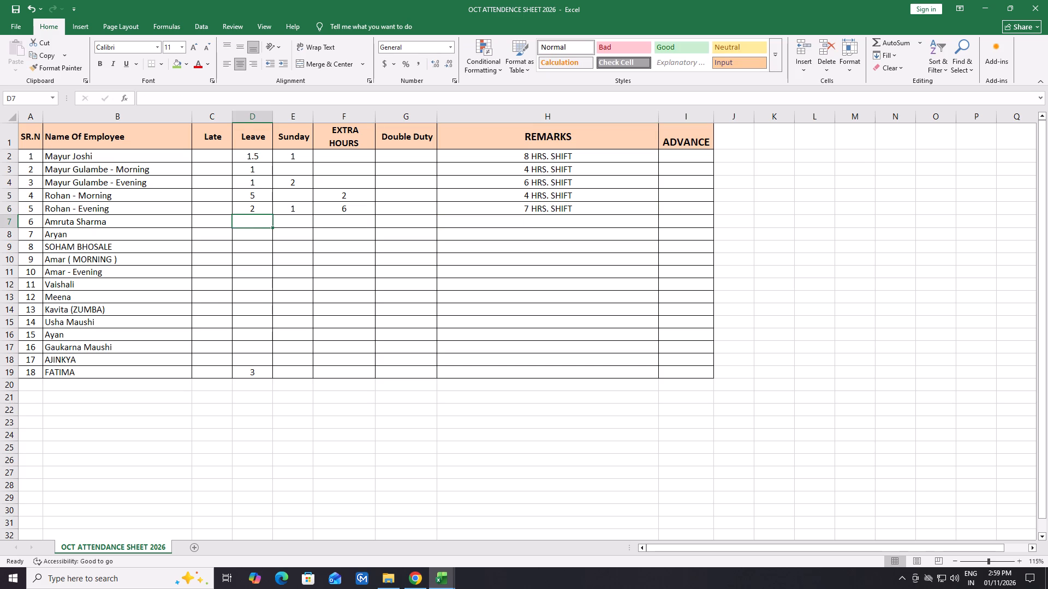
click(295, 247)
double_click(255, 226)
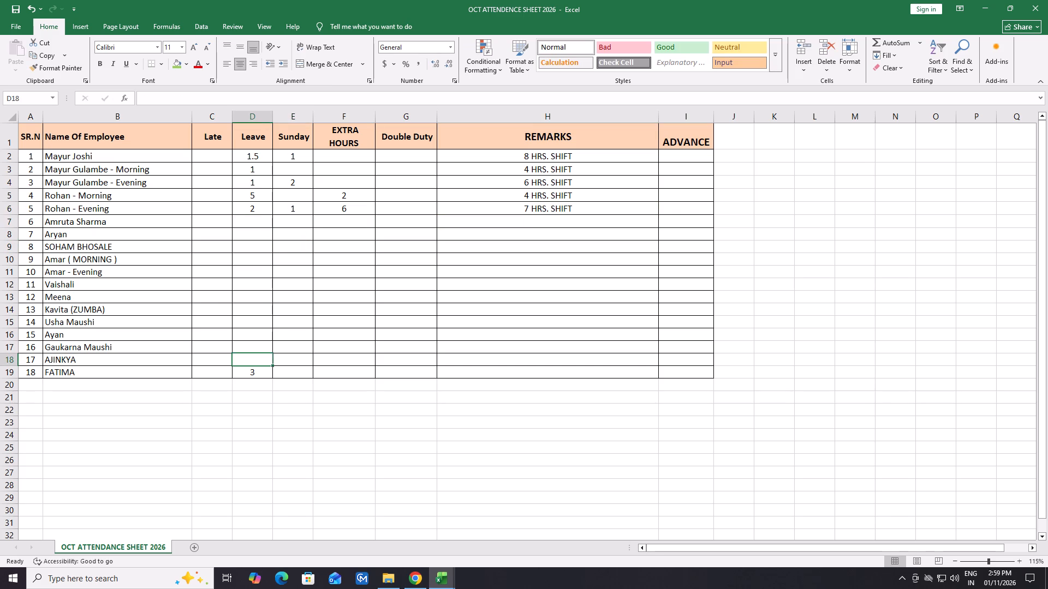
click(258, 220)
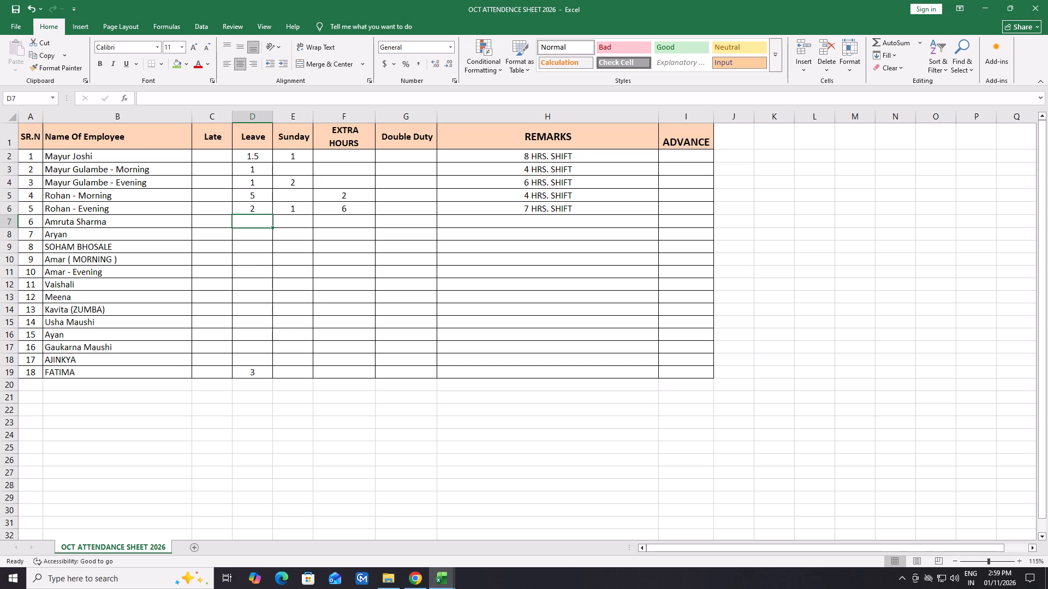
text(2.5)
scroll(1047, 470, down, 1)
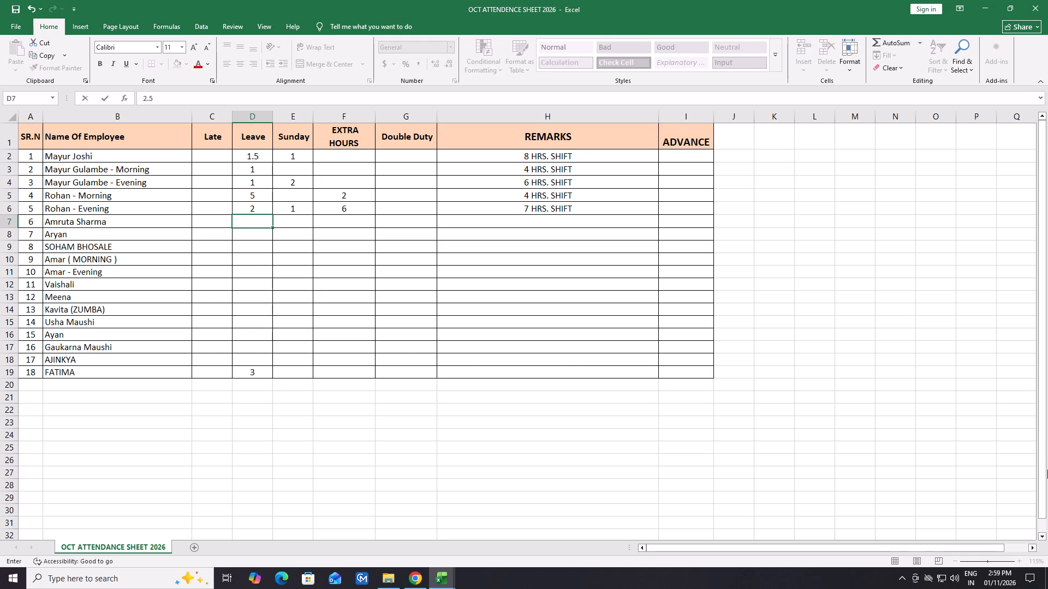
click(300, 167)
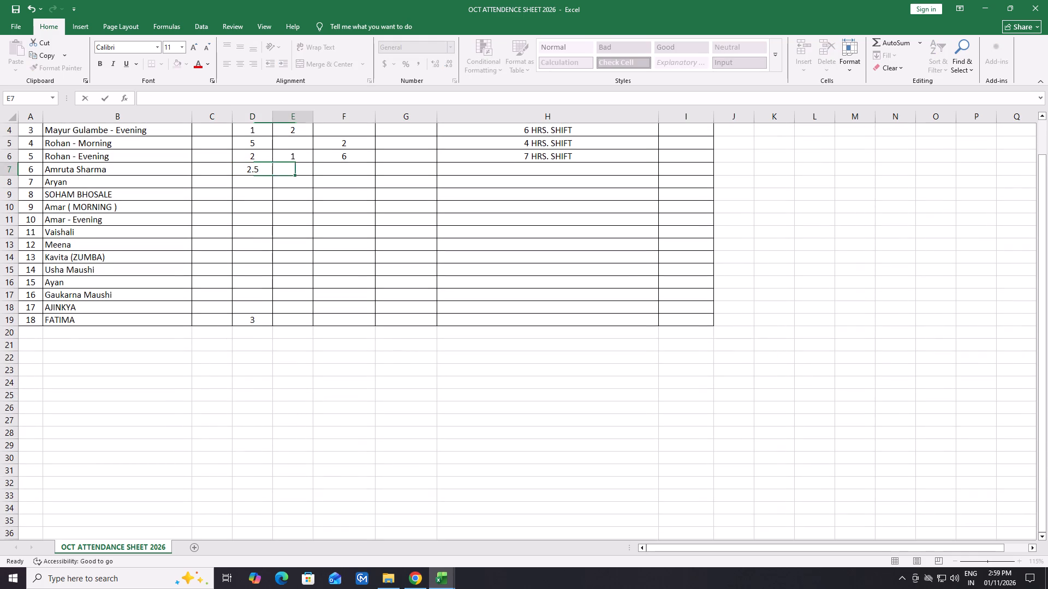
Enter 5,000/- in the ADVANCE column for the employee with serial number 6.
scroll(300, 166, up, 4)
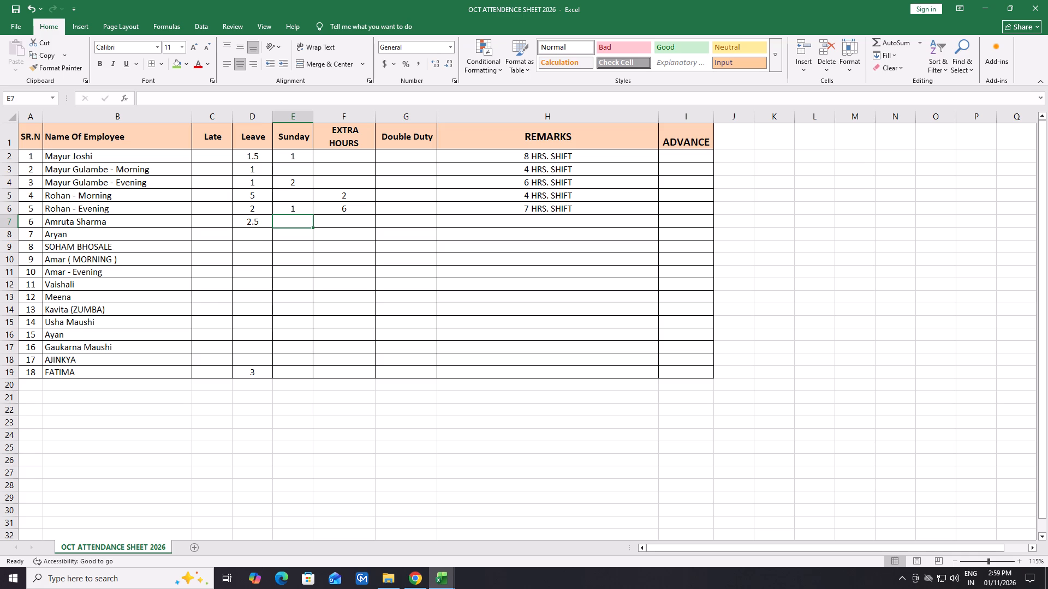
click(670, 223)
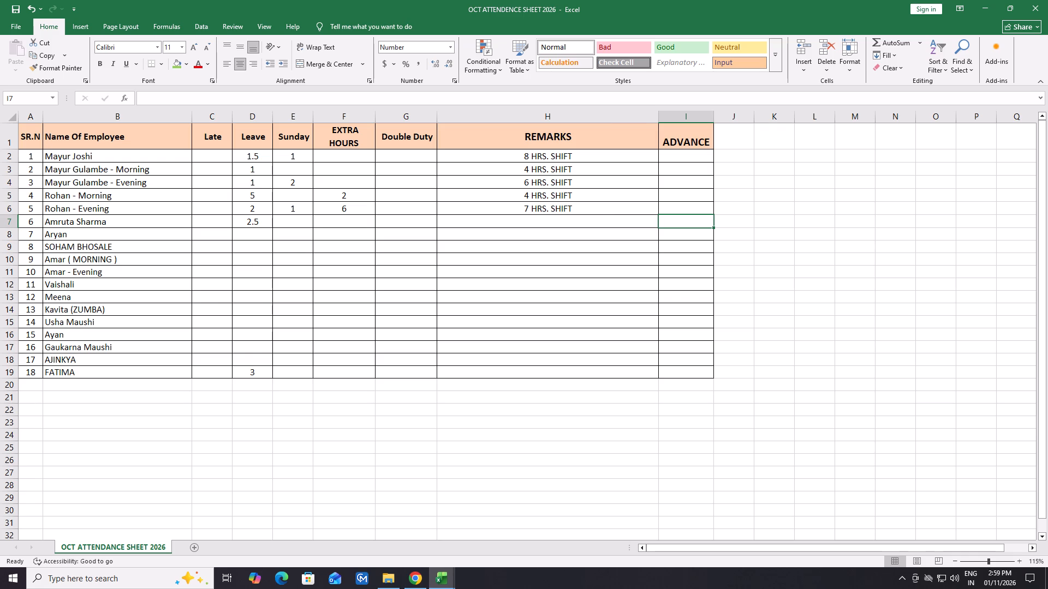
key(5)
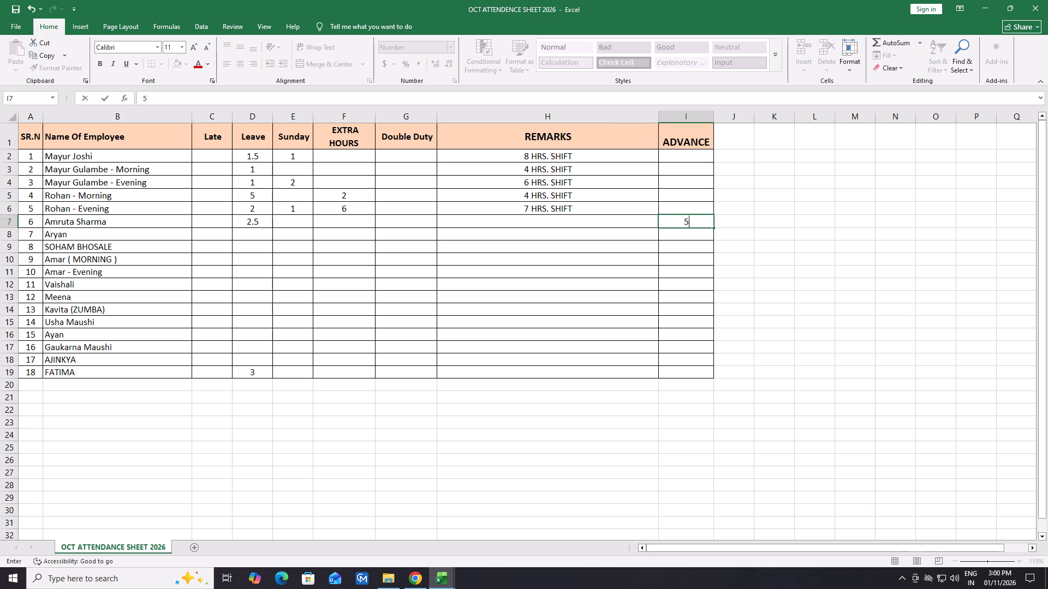
text(,000)
key(slash)
key(minus)
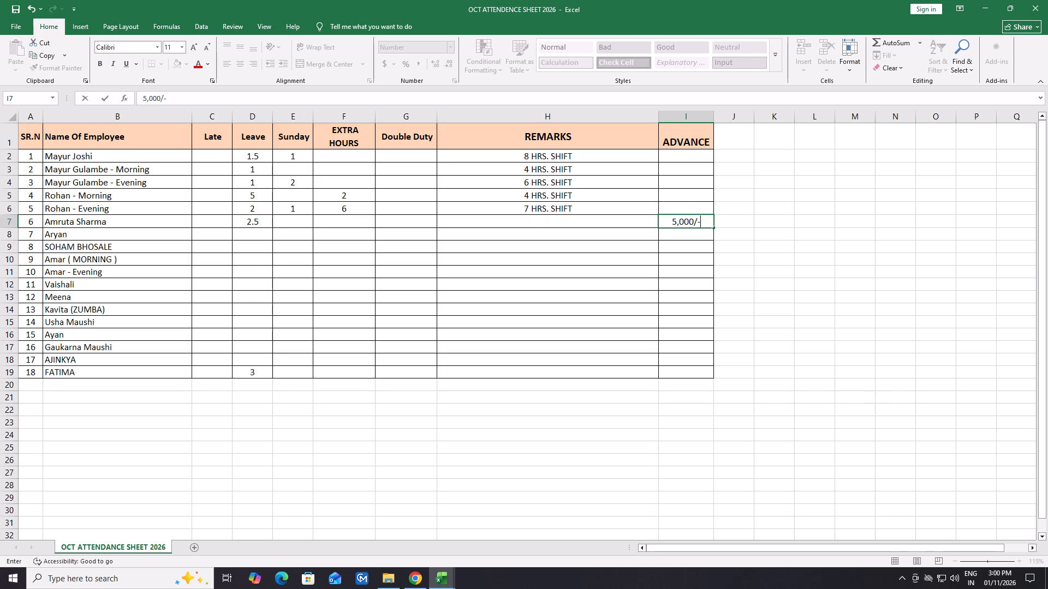
click(295, 221)
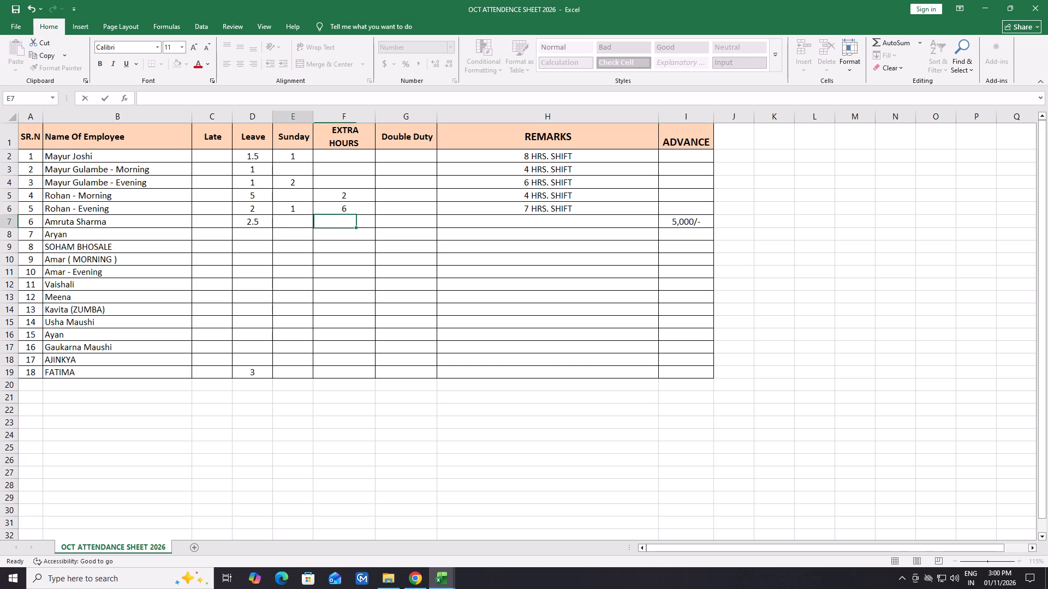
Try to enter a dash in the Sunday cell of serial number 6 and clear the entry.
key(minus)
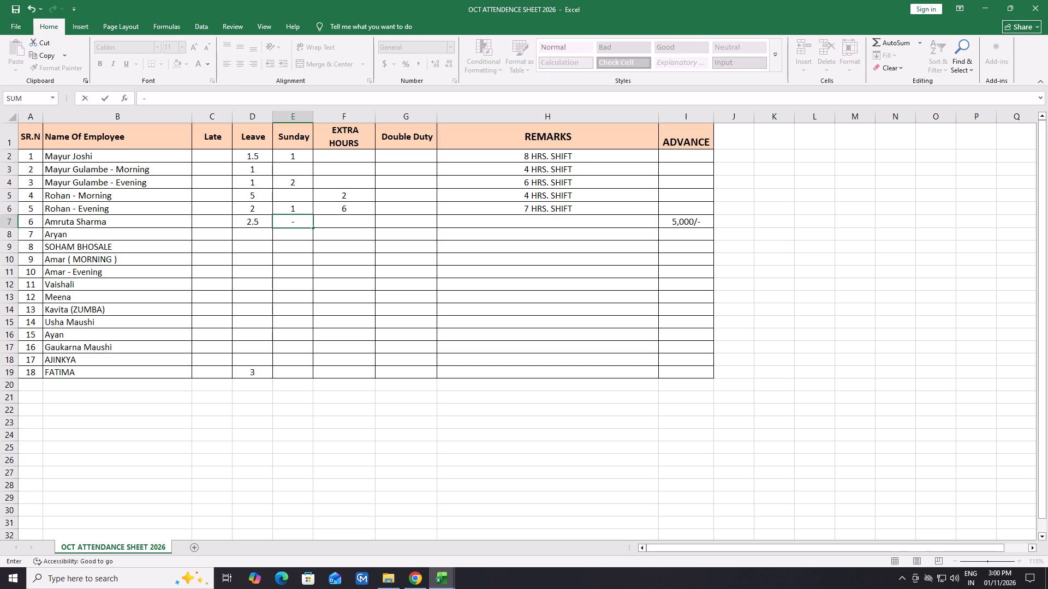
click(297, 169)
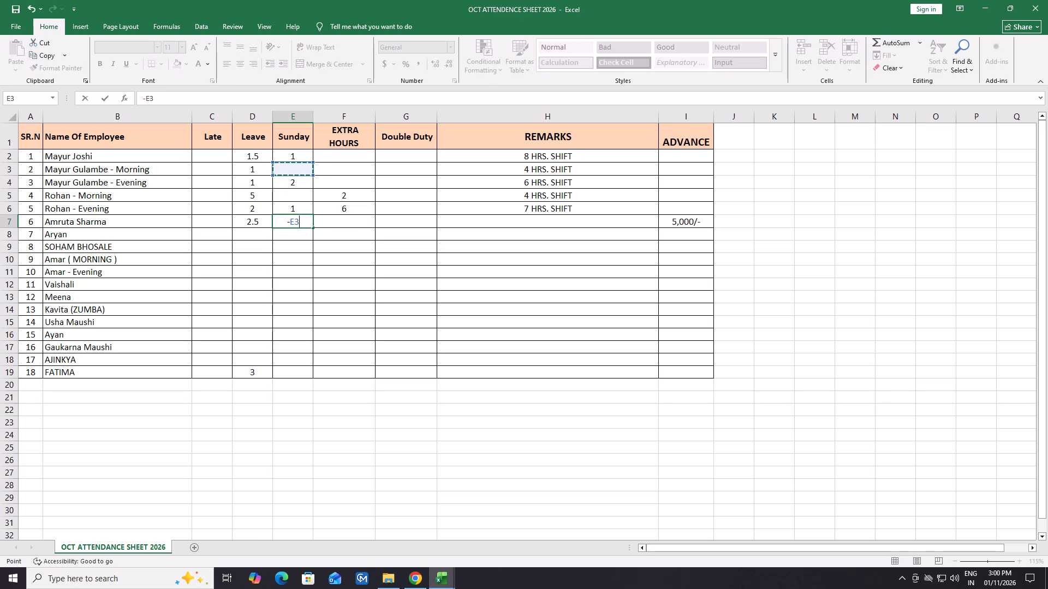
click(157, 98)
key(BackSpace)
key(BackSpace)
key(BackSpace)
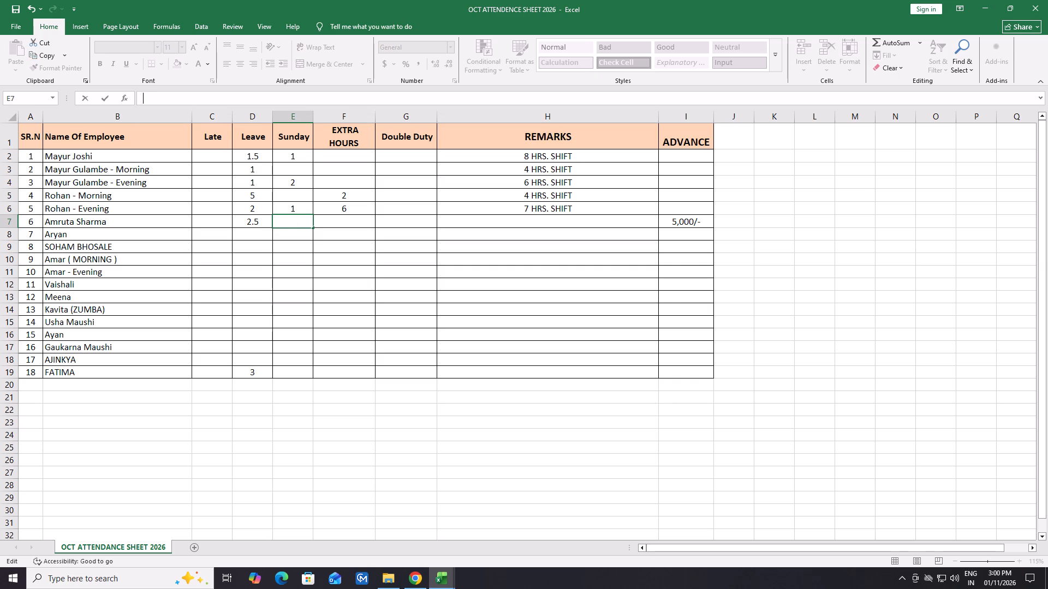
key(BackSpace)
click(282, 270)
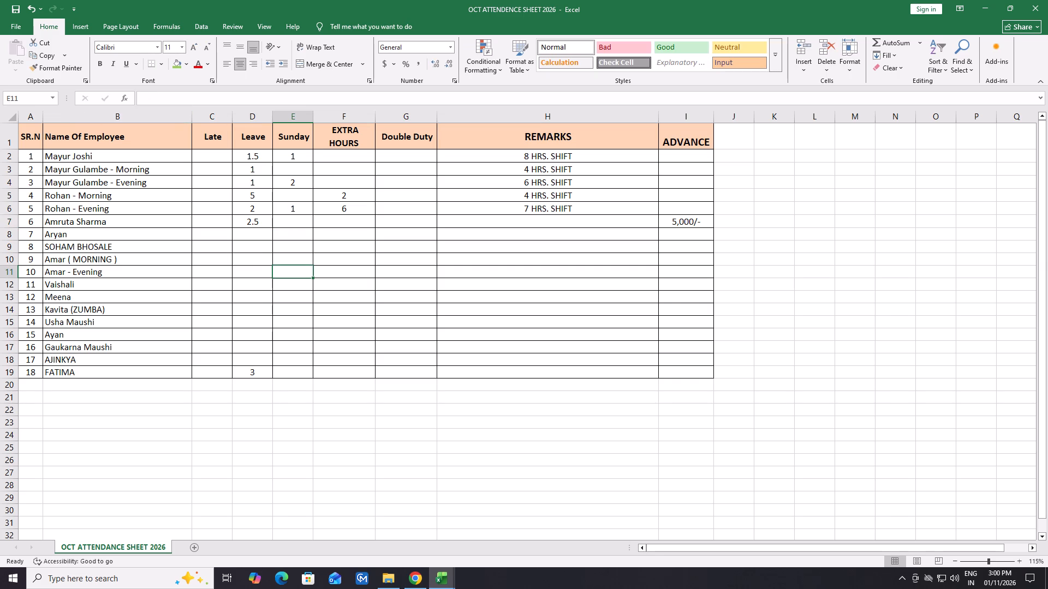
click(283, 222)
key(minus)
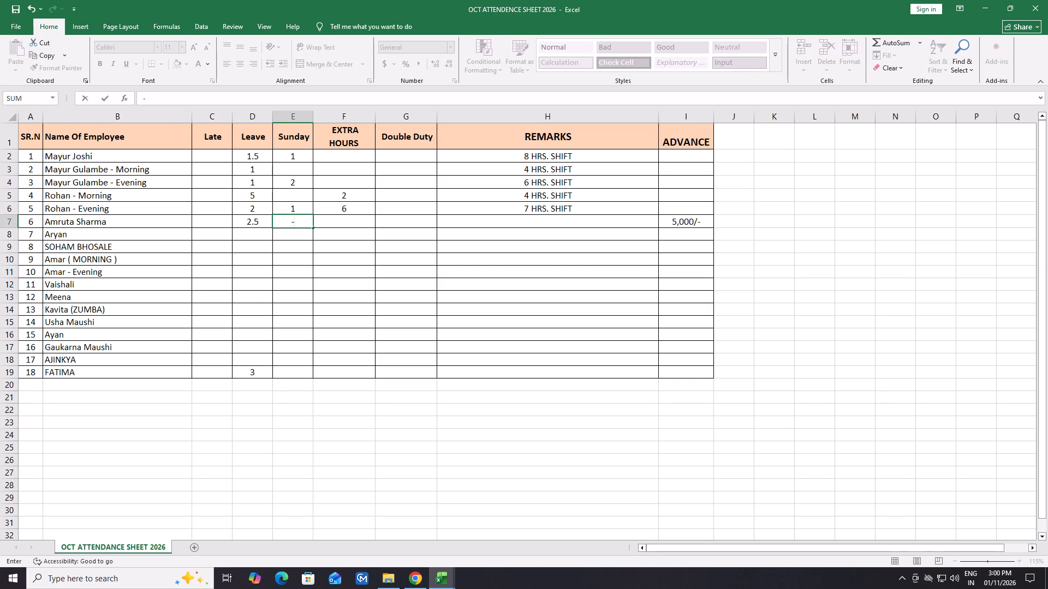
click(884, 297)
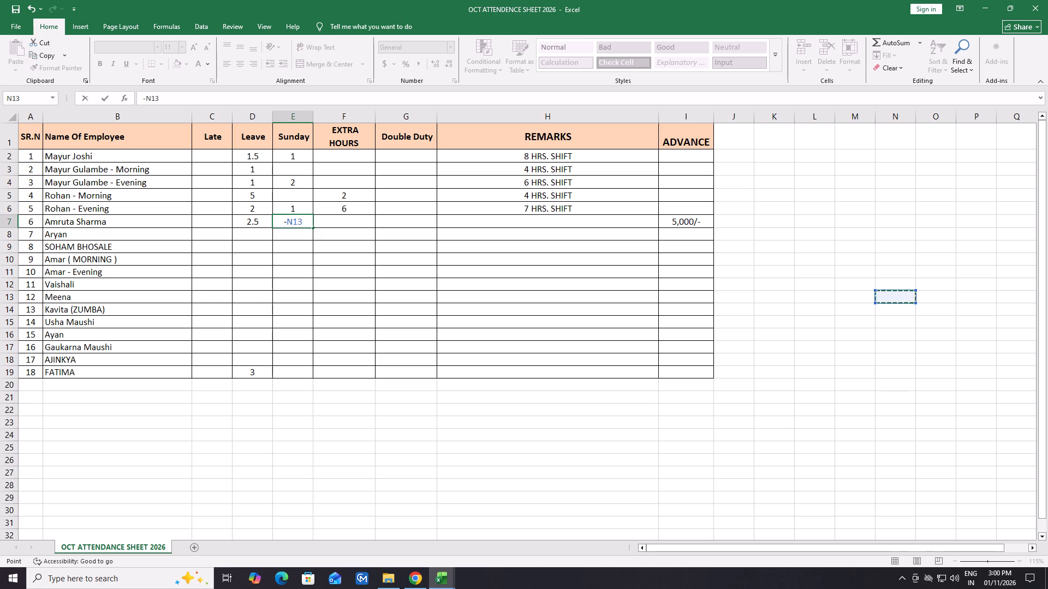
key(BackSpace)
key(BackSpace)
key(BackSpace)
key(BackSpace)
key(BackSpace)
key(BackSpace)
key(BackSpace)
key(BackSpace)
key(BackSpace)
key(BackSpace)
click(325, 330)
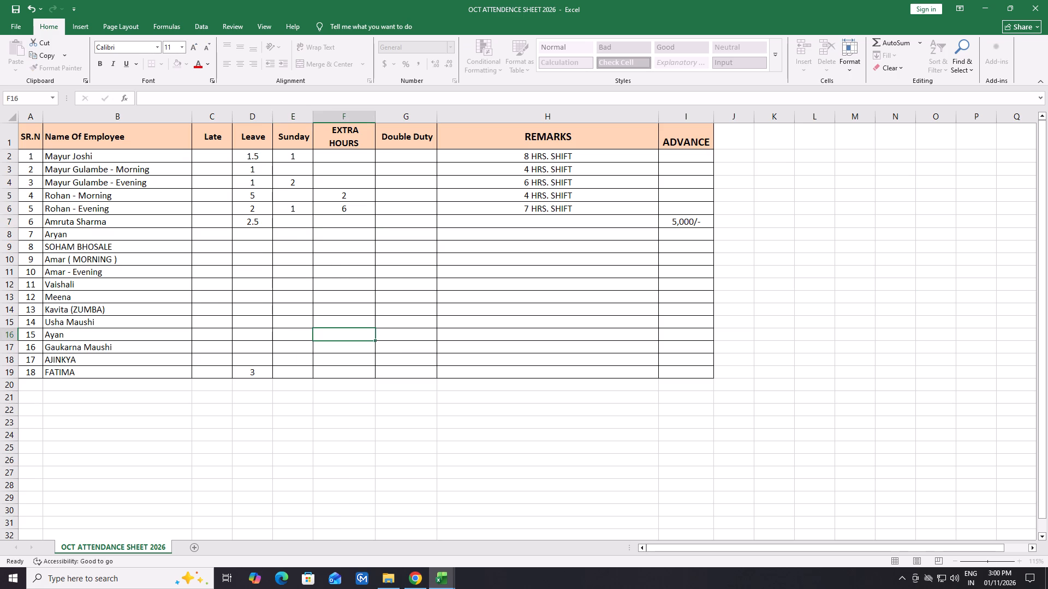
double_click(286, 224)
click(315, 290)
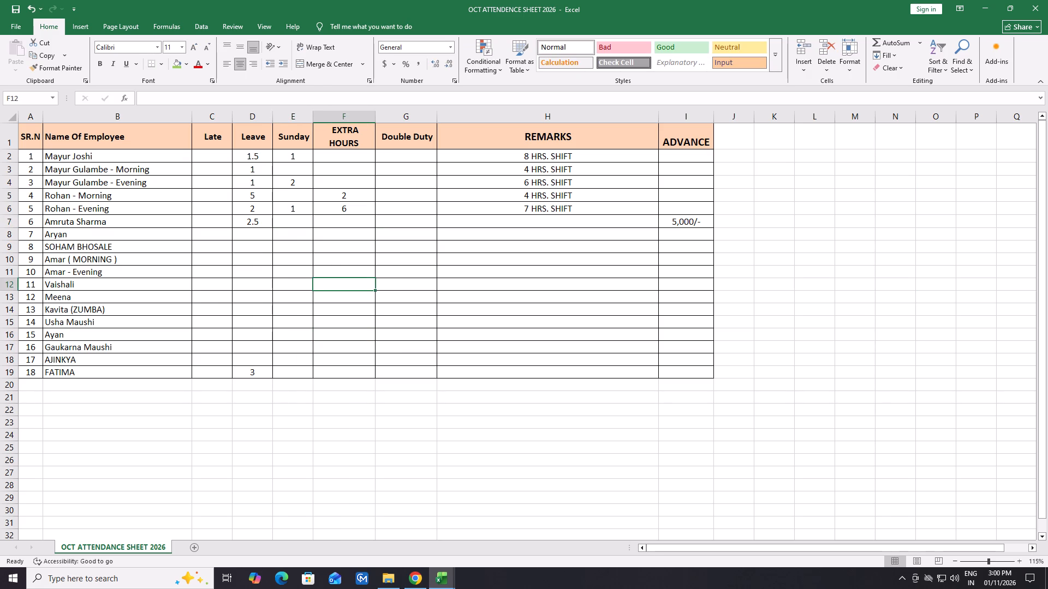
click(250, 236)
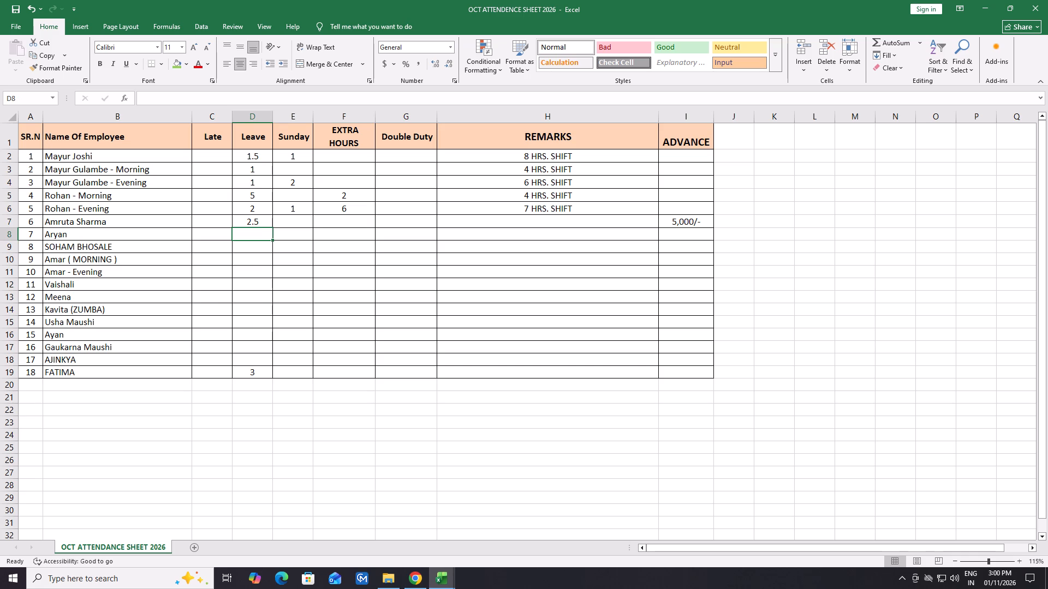
Remove the parentheses around the shift word in serial number 9's name and put a dash before MORNING.
double_click(70, 261)
key(BackSpace)
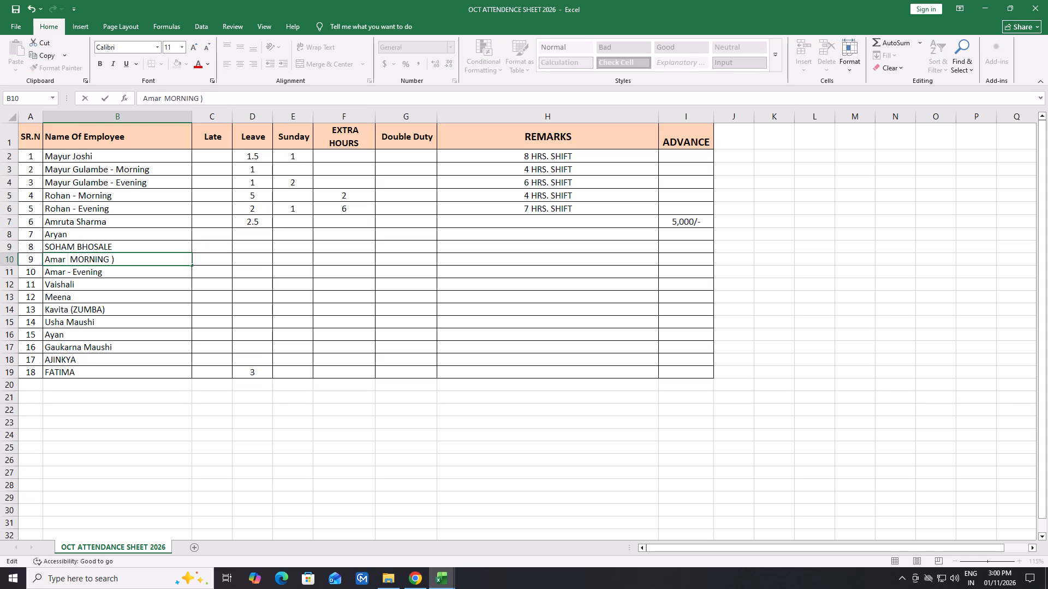
click(116, 264)
key(BackSpace)
key(BackSpace)
double_click(67, 259)
key(minus)
Trim the shift word in serial number 10's name so that only "Ev" remains after the dash.
double_click(105, 271)
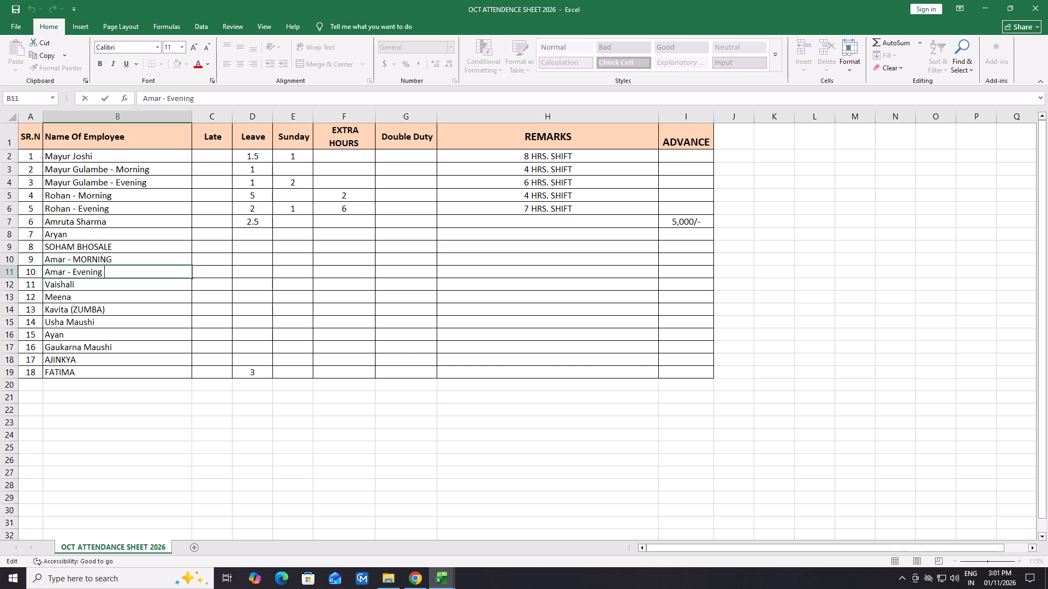
key(BackSpace)
key(BackSpace)
key(BackSpace)
key(BackSpace)
key(BackSpace)
key(BackSpace)
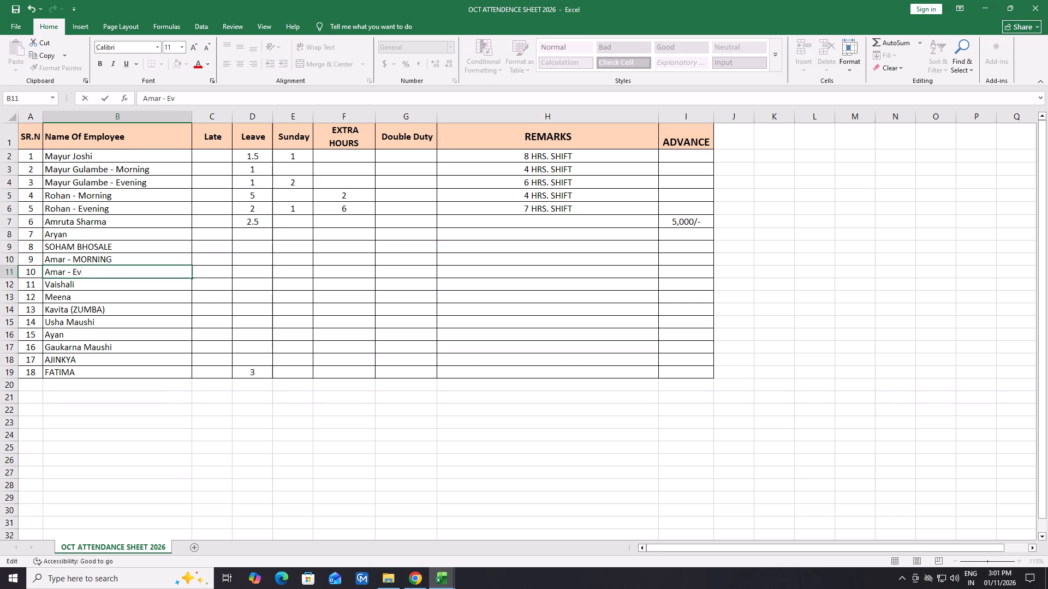
Delete the word MORNING from serial number 9's name, keeping the dash.
double_click(111, 261)
key(BackSpace)
key(BackSpace)
key(BackSpace)
key(BackSpace)
key(BackSpace)
key(BackSpace)
key(BackSpace)
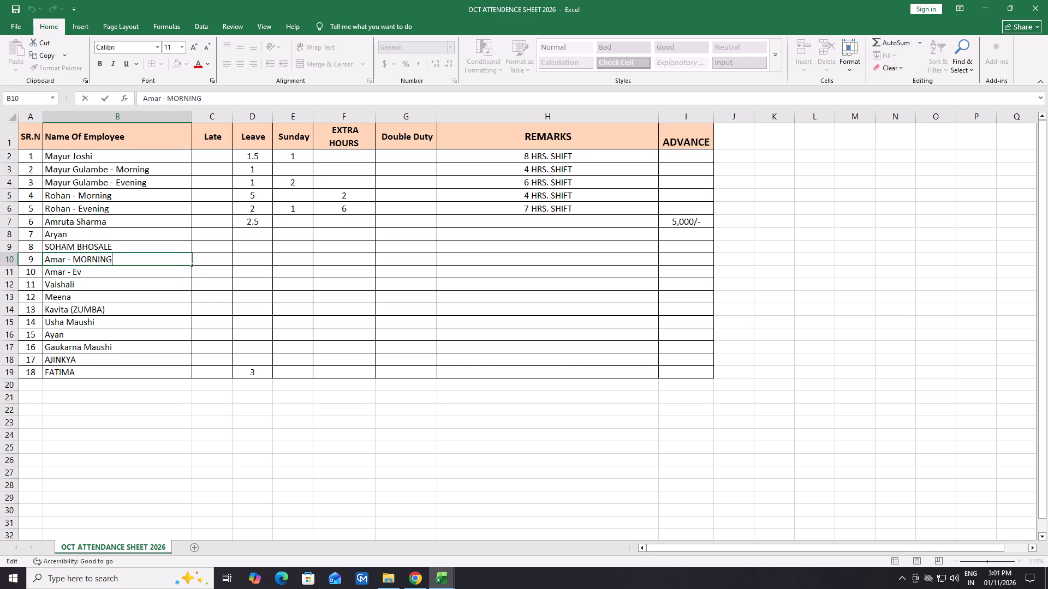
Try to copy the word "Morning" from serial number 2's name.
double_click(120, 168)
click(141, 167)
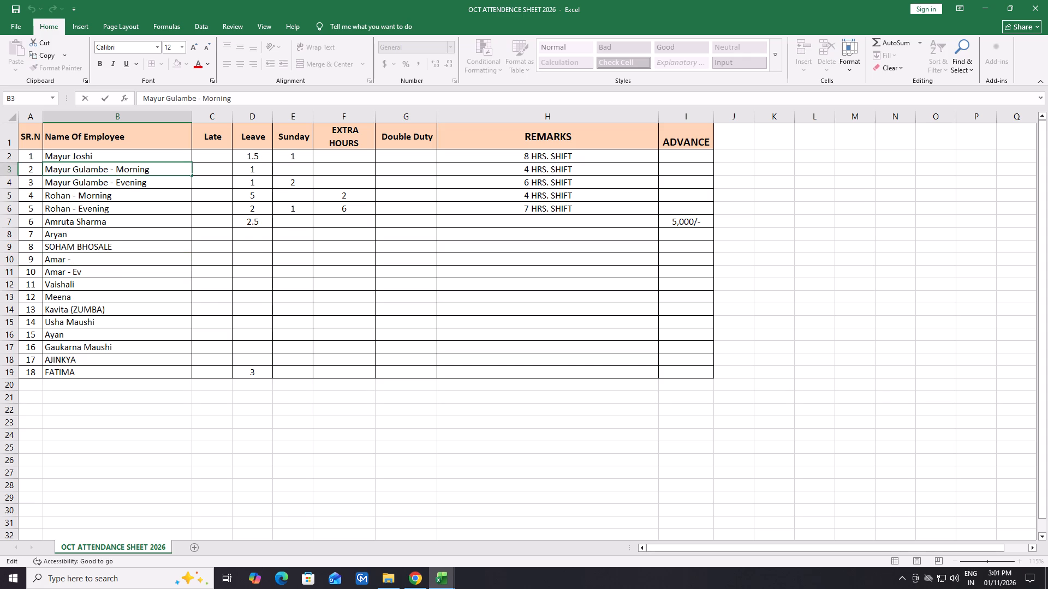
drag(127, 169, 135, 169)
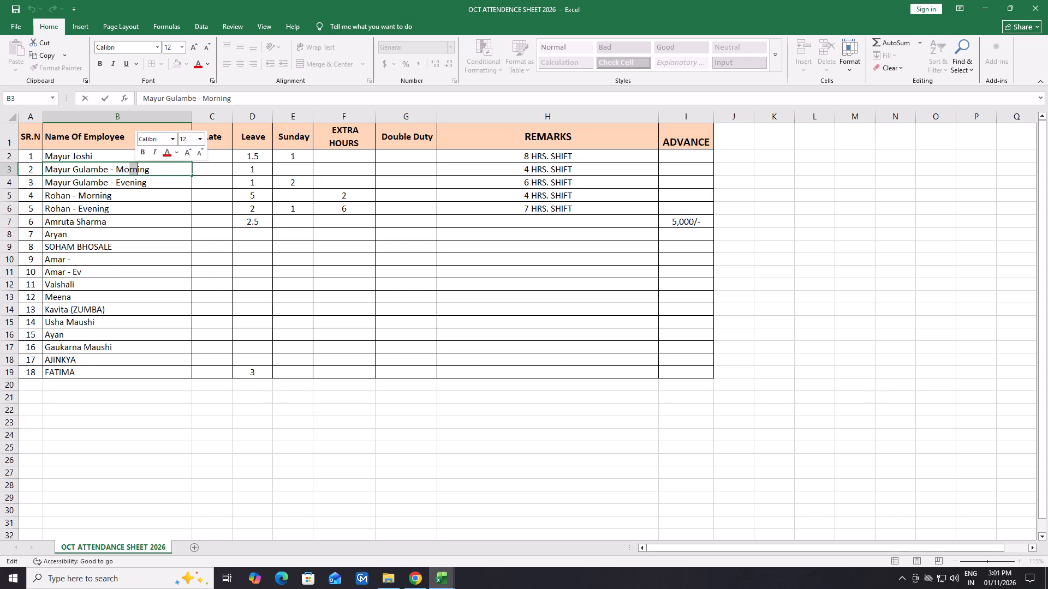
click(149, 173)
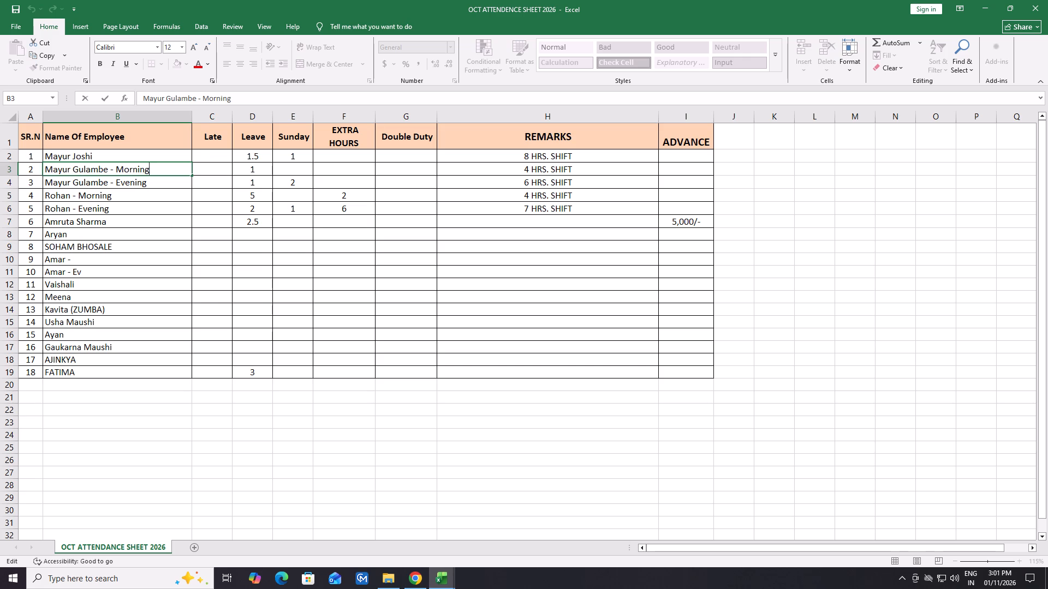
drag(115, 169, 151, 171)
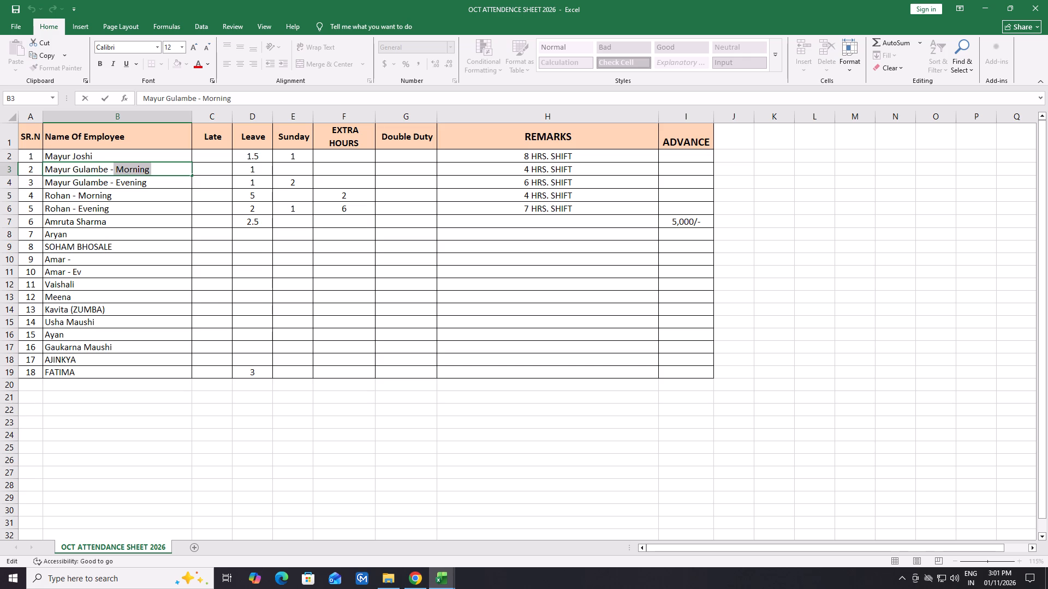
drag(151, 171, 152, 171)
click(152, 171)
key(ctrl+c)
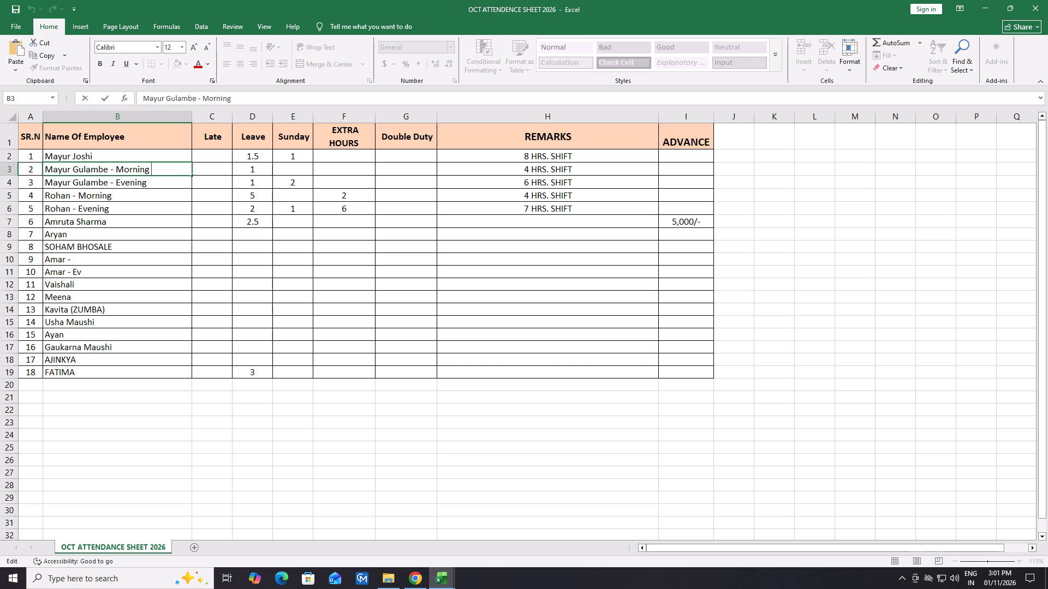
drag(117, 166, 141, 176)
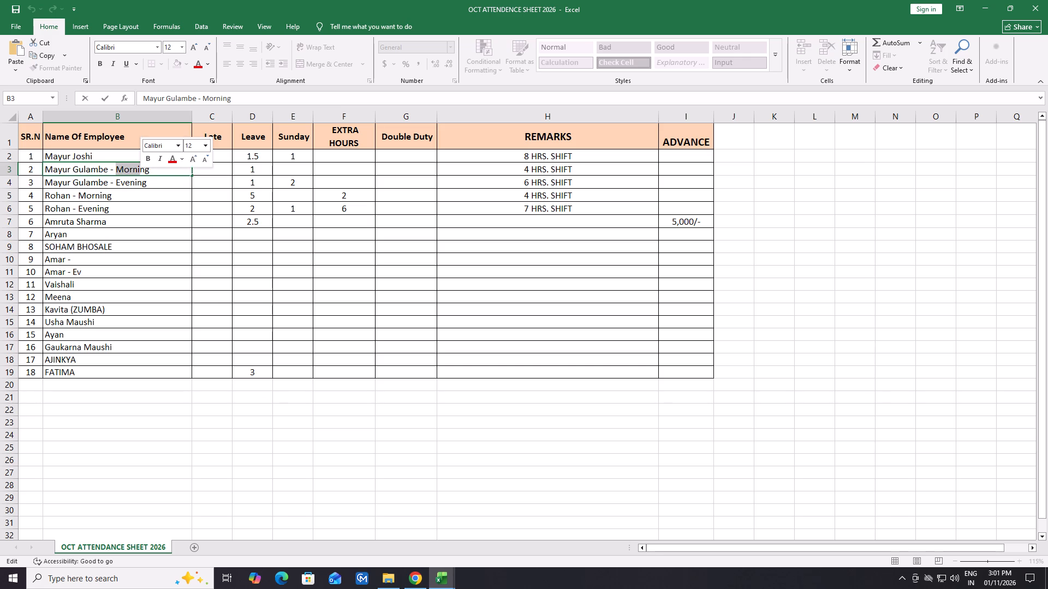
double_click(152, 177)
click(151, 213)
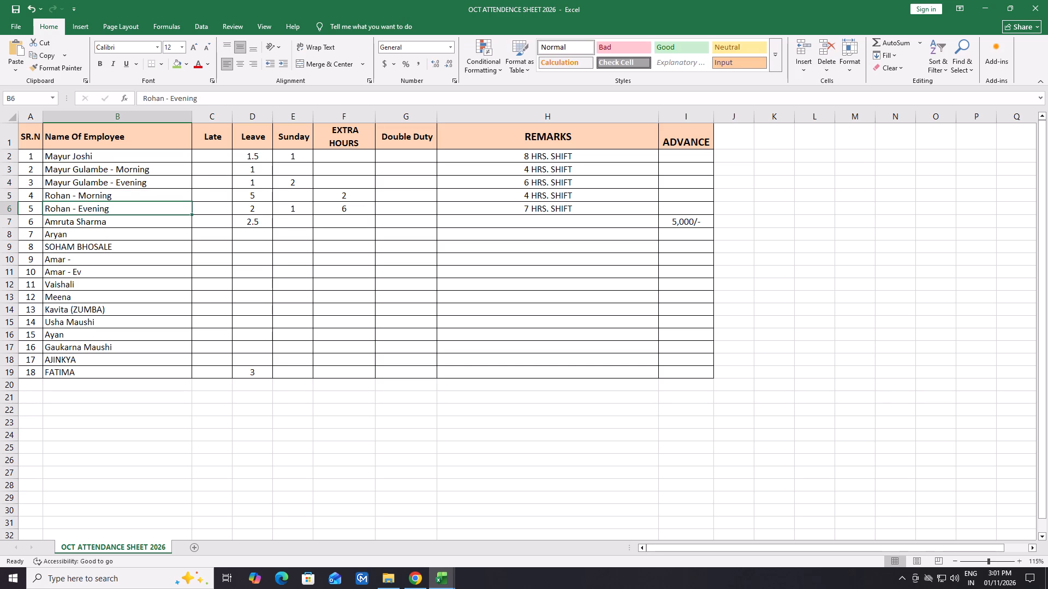
Copy the word "Morning" from serial number 2's name and paste it after the dash in serial number 9's name.
triple_click(116, 171)
drag(116, 171, 142, 169)
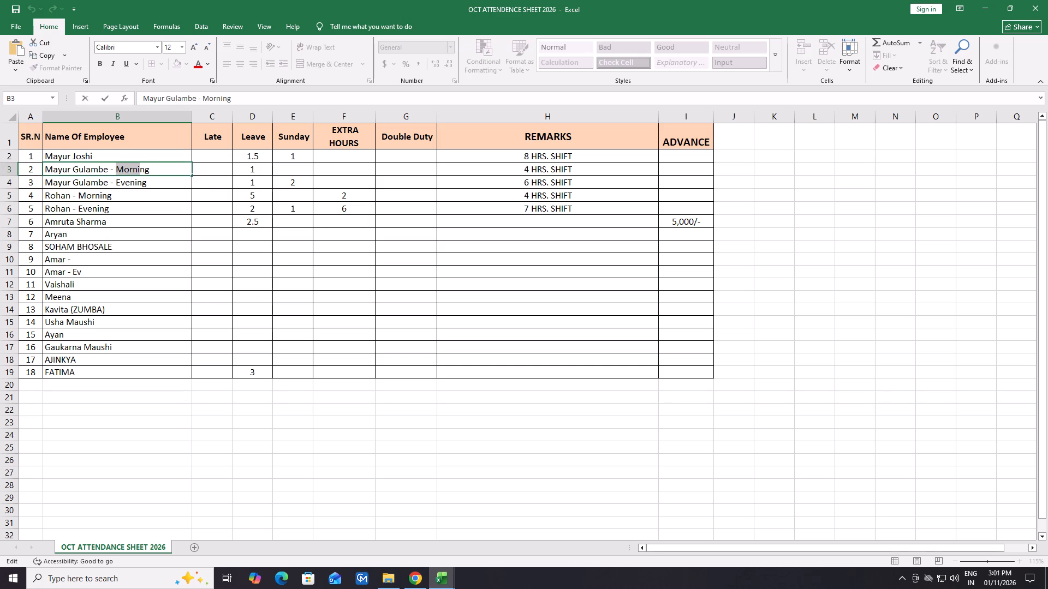
drag(142, 169, 150, 172)
key(ctrl+c)
double_click(78, 259)
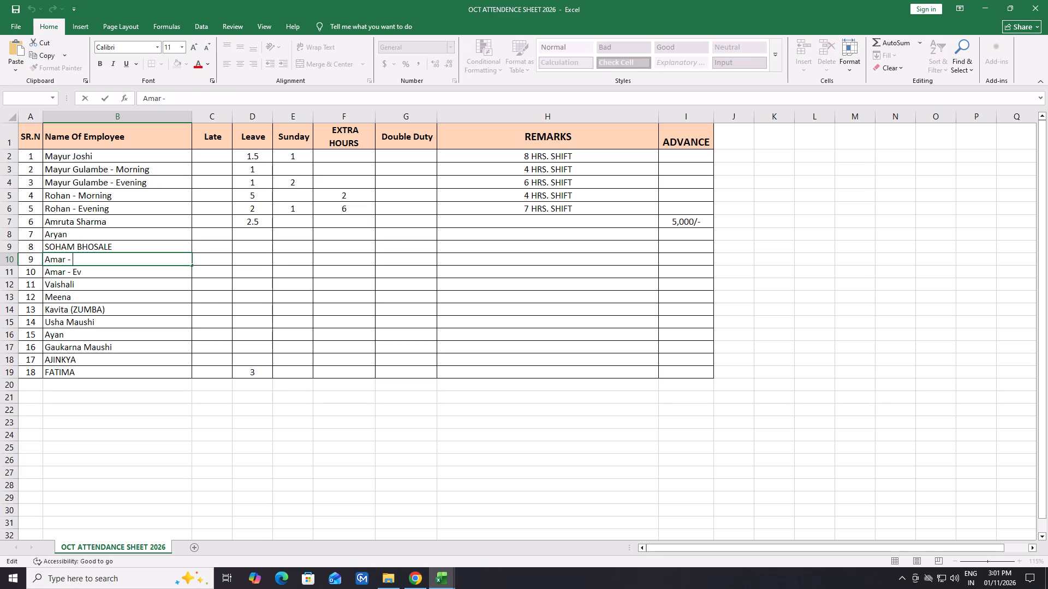
key(ctrl+v)
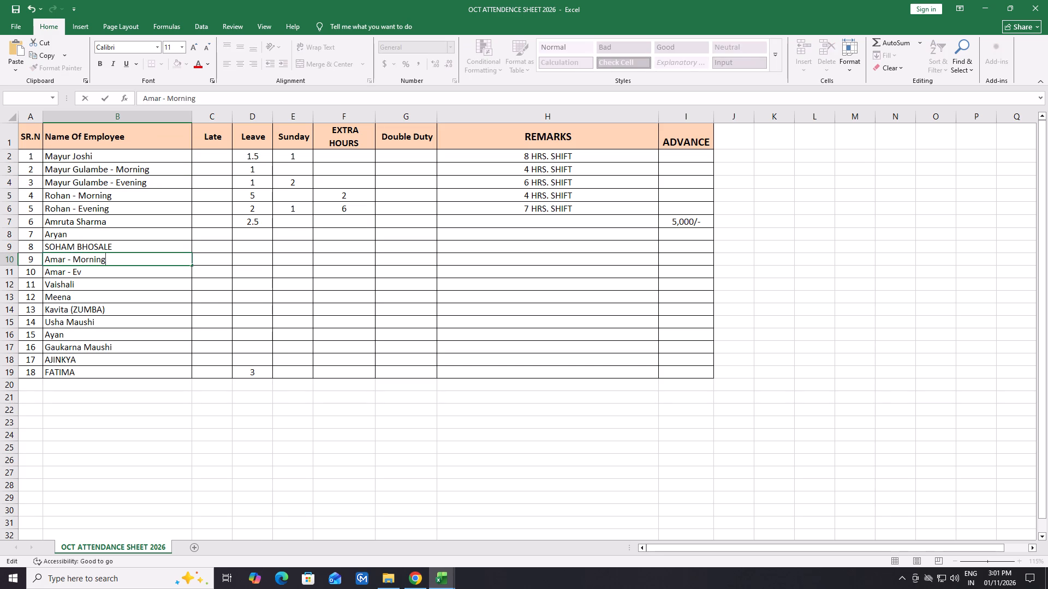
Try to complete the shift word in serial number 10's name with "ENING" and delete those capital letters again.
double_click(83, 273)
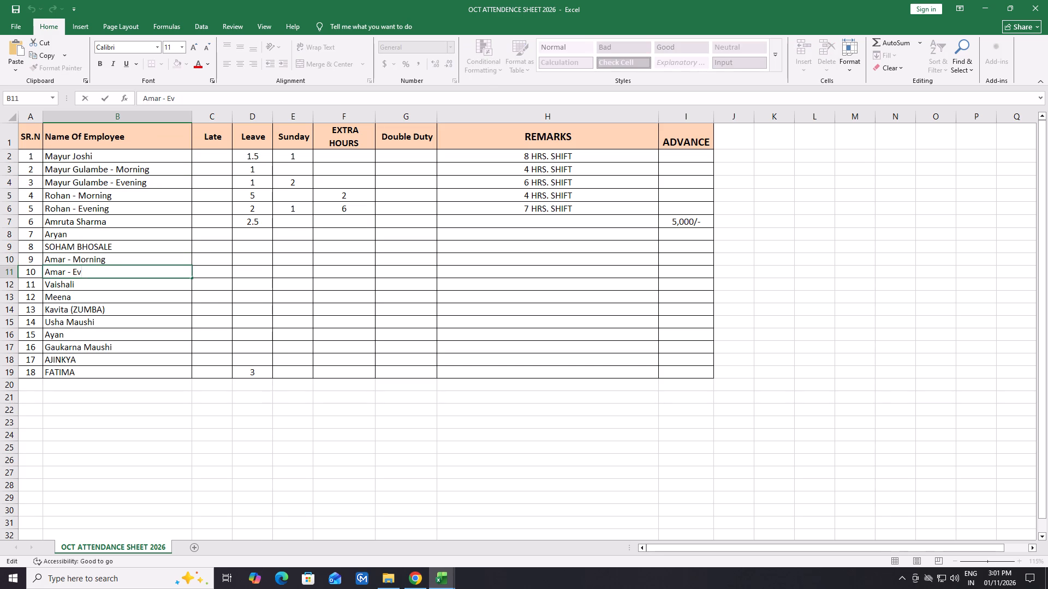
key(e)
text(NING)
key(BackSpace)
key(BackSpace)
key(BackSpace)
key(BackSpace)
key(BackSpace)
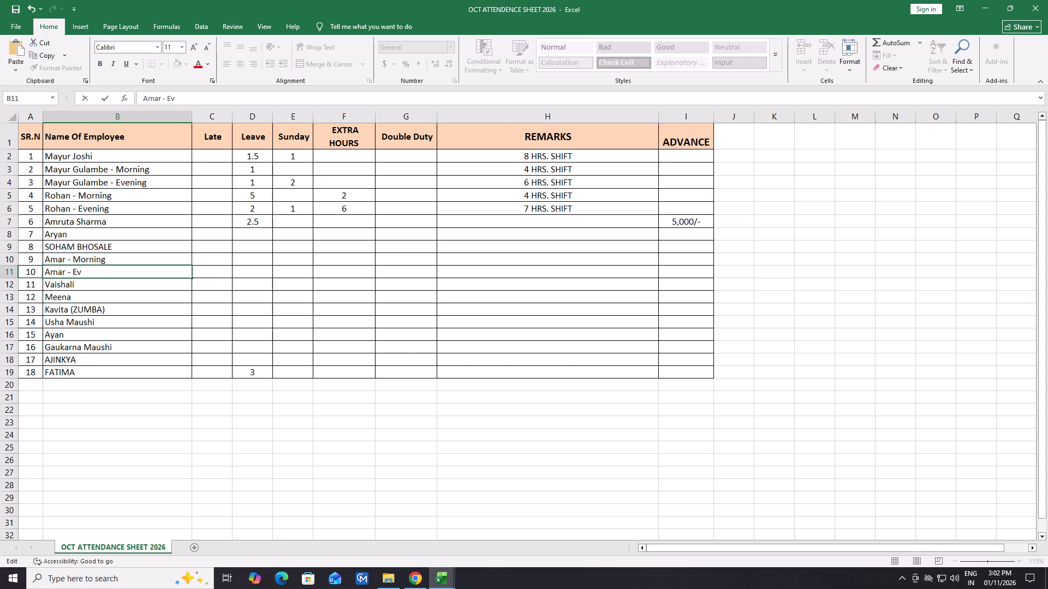
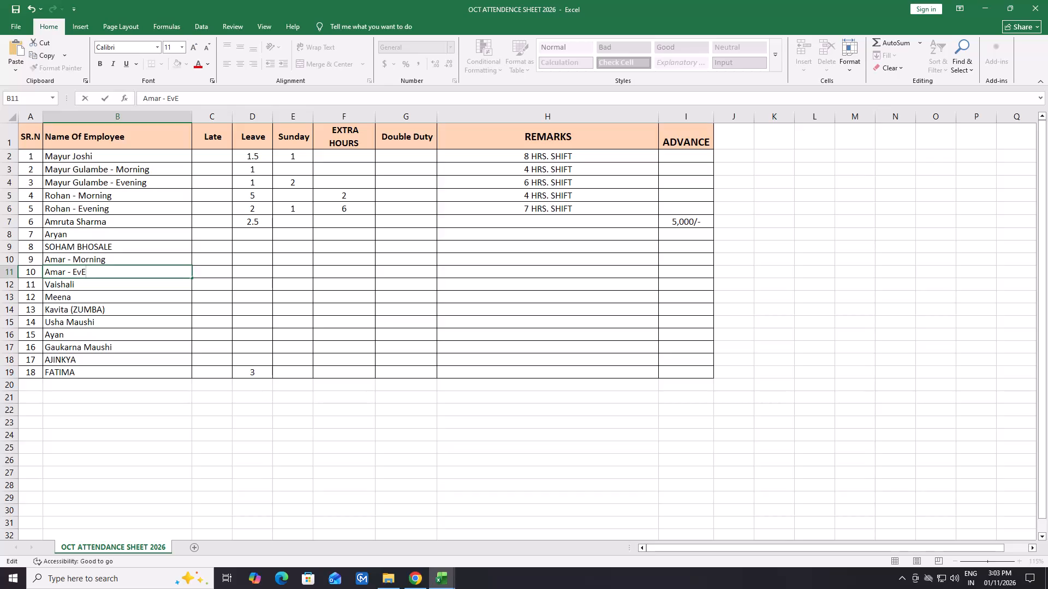
Correct the shift word in serial number 10's name so it reads "Evening" after the dash.
key(BackSpace)
key(e)
text(ning)
key(Return)
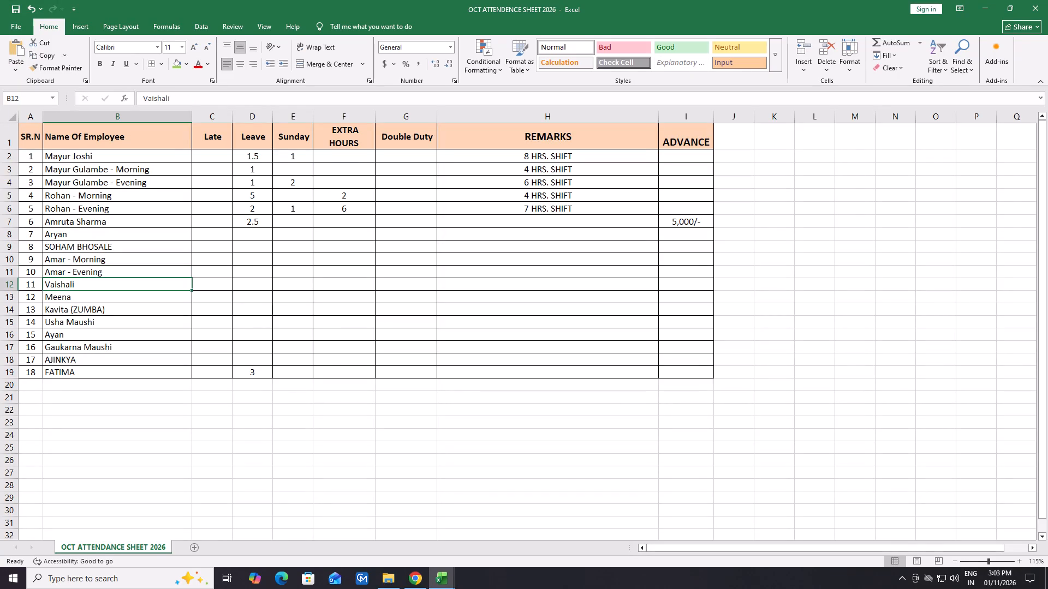
Go to the Leave cell of serial number 9, the Morning shift row.
click(211, 261)
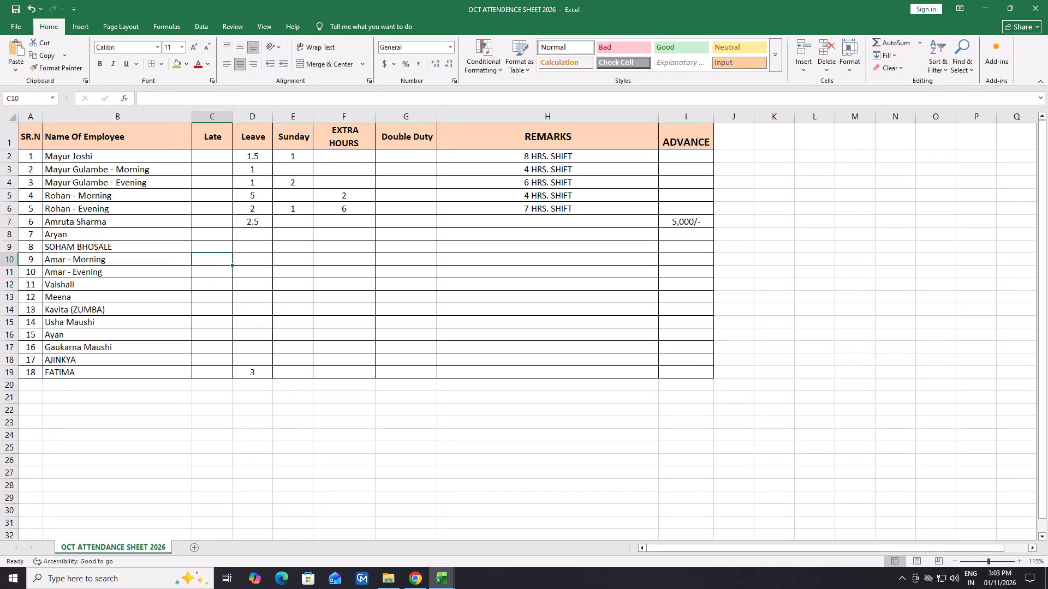
click(251, 260)
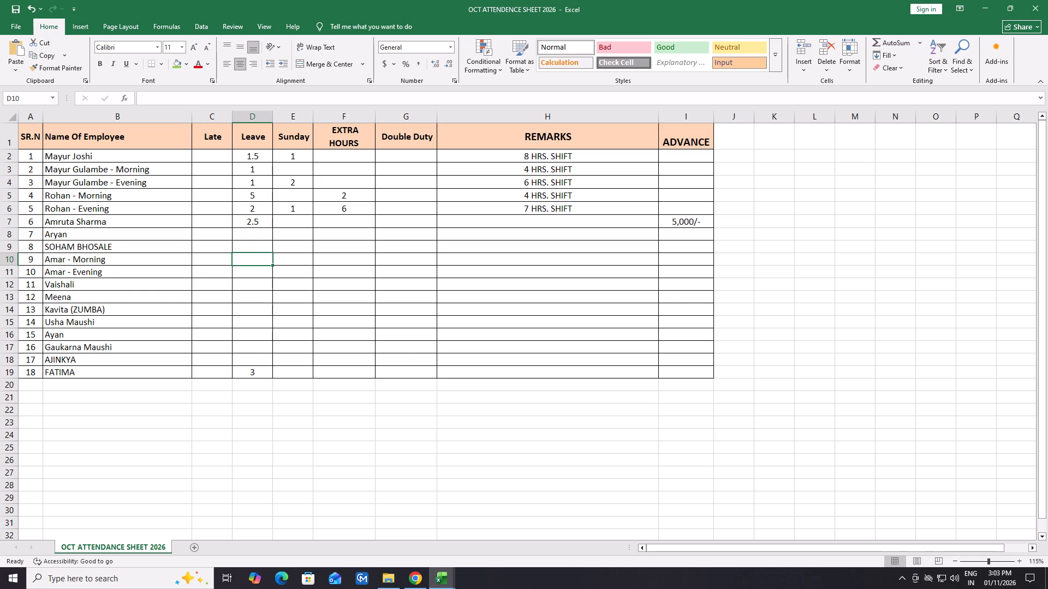
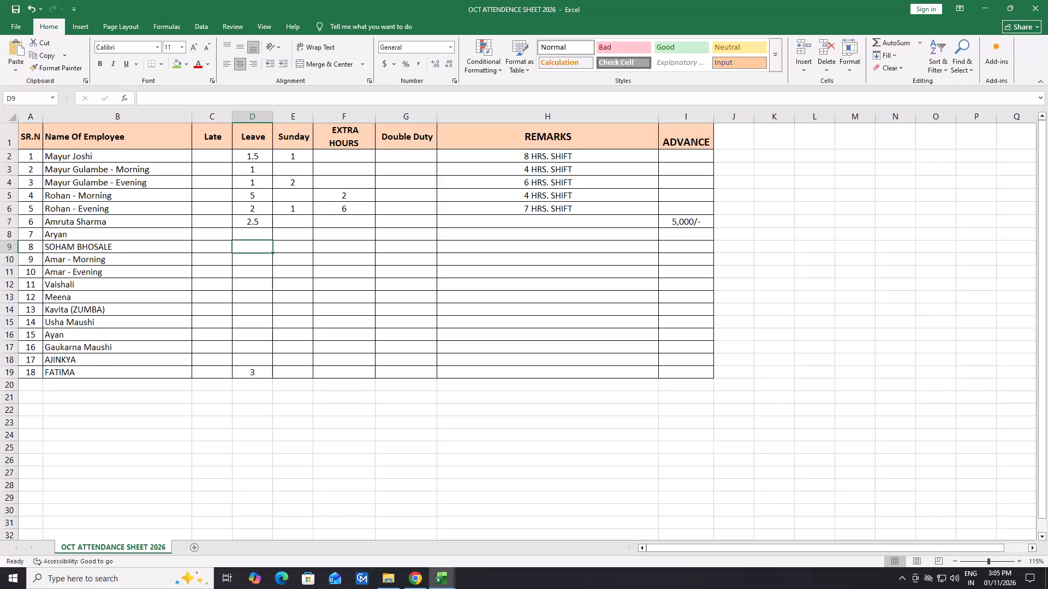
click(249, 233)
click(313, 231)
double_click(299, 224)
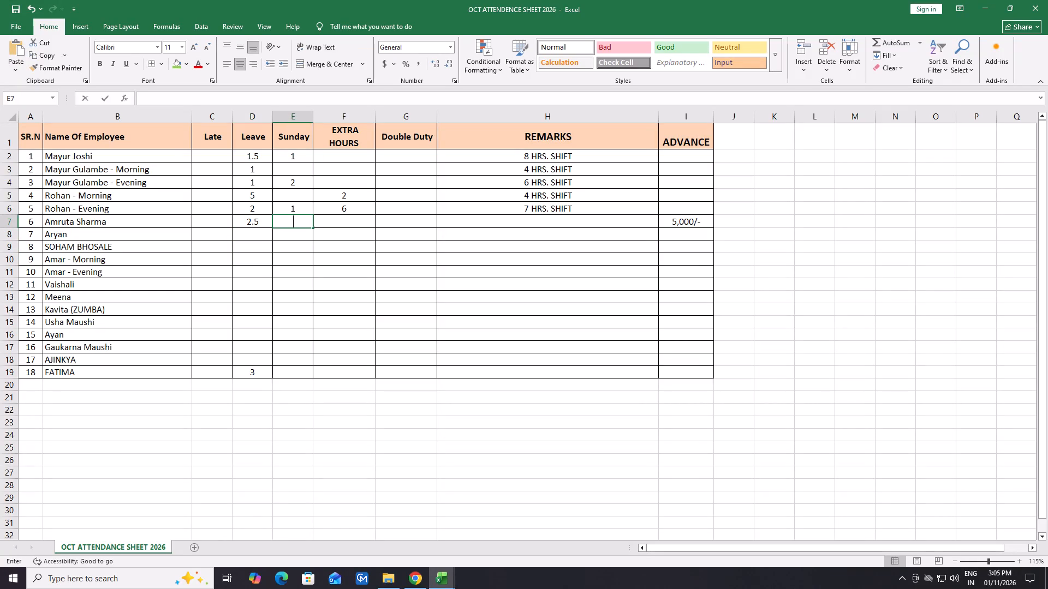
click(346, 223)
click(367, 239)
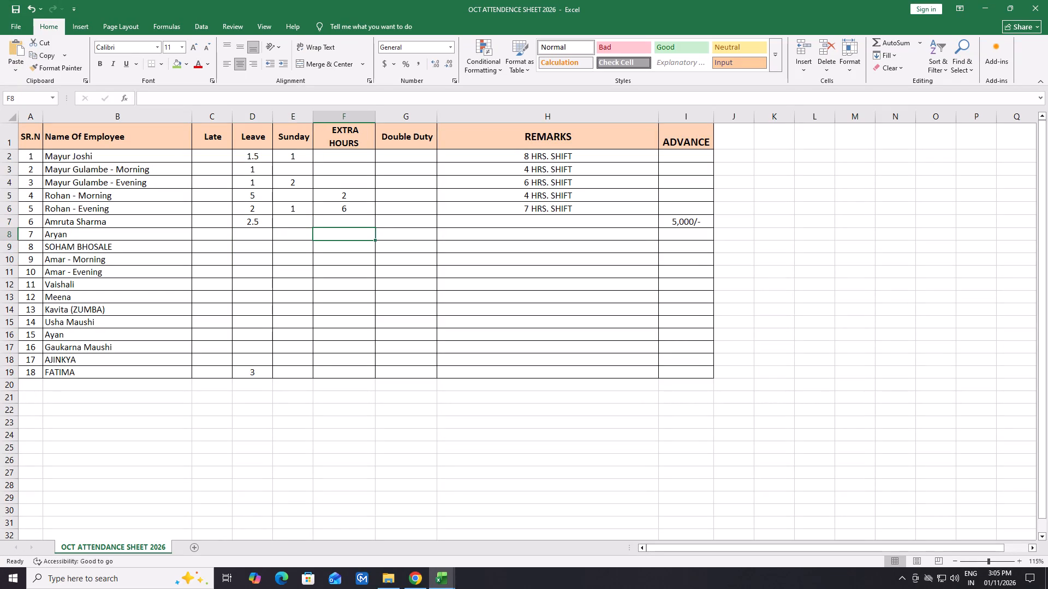
Enter 9 under Leave and 1 under Sunday for the employee in serial number 7.
click(261, 234)
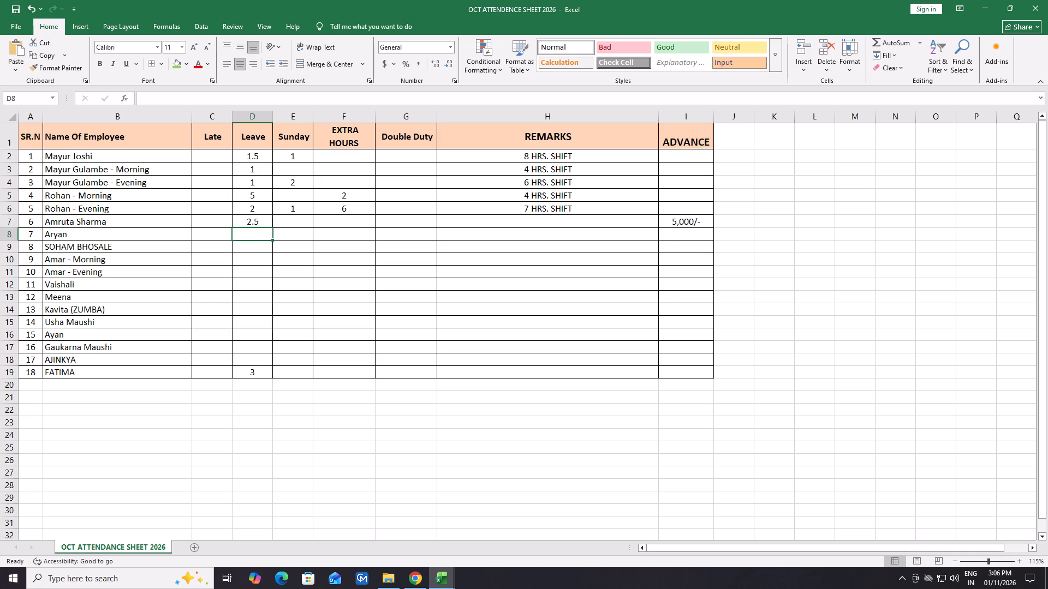
key(9)
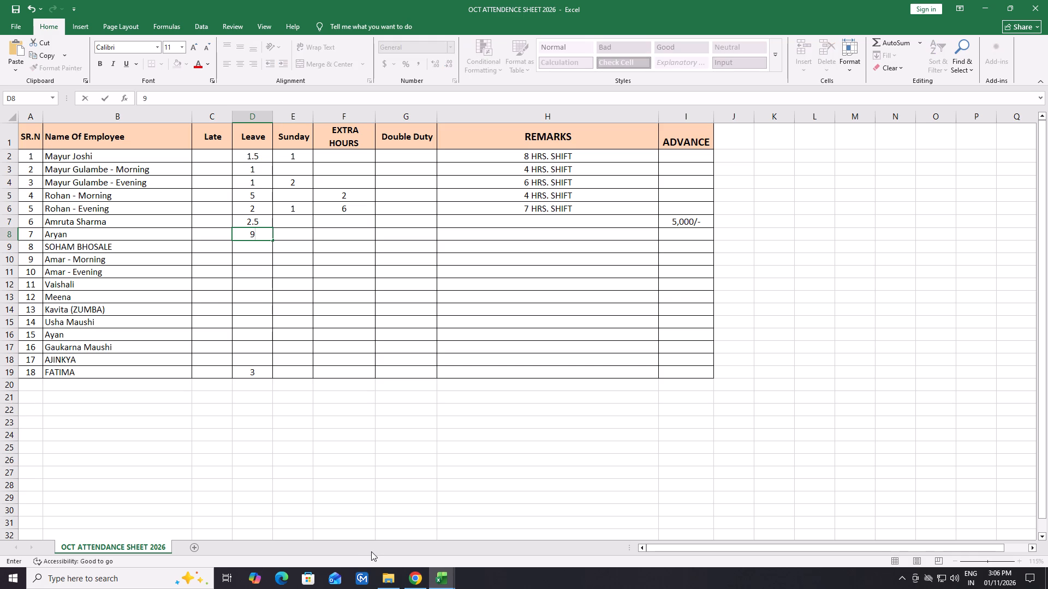
key(Right)
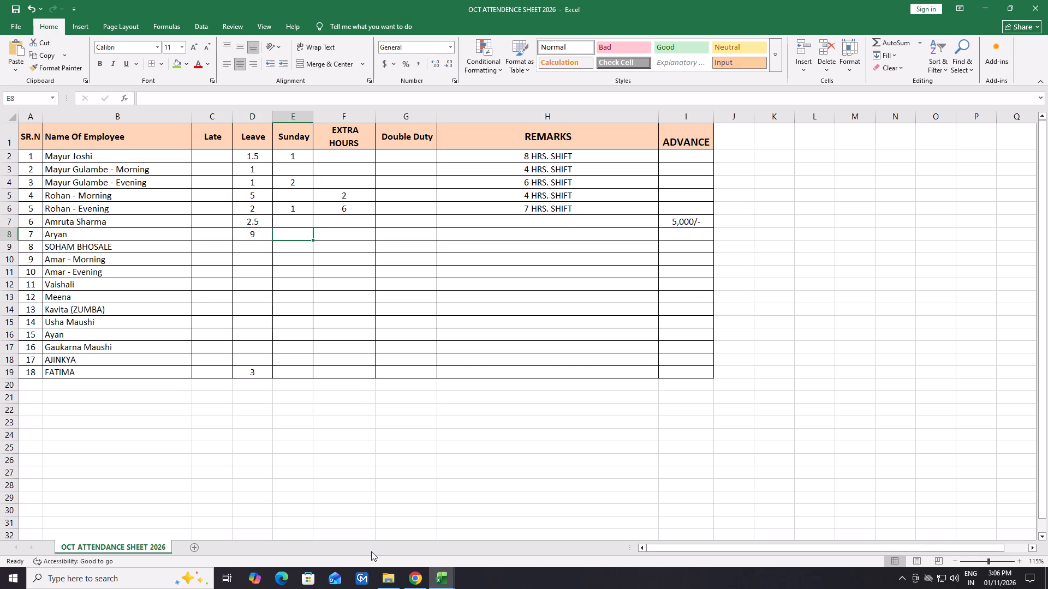
key(1)
key(Right)
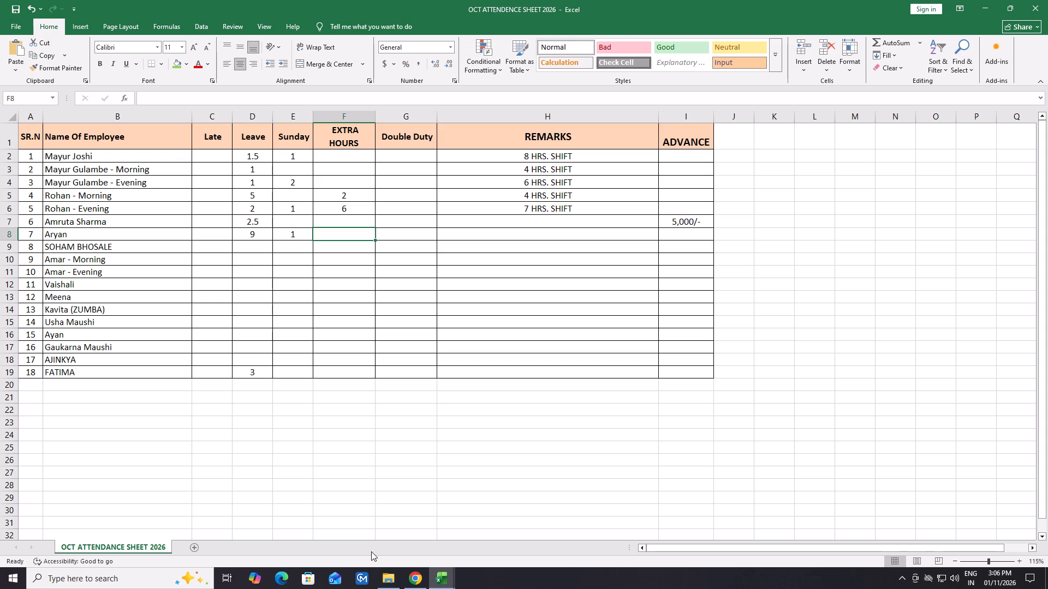
Enter the remark "5 HRS. SHIFT" for serial number 7, matching the wording of the remarks above.
key(Right)
key(Right)
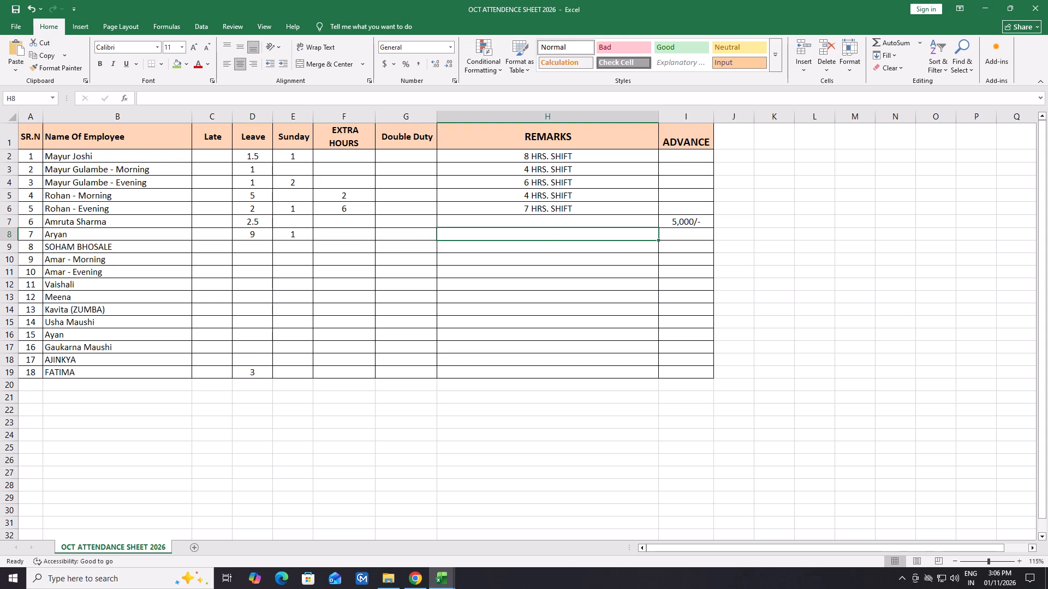
text(5hrs)
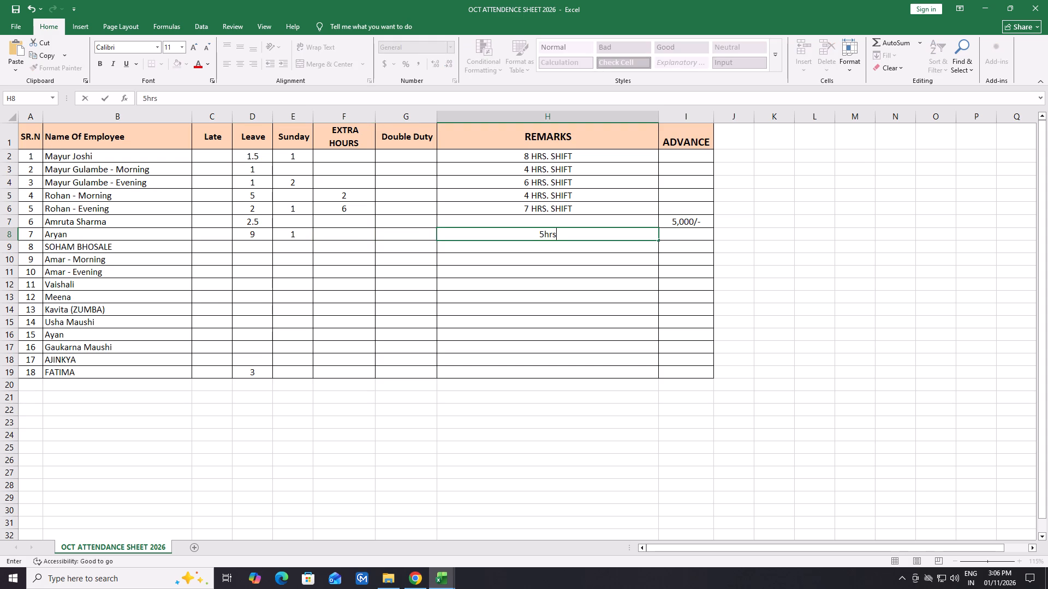
key(BackSpace)
key(BackSpace)
key(BackSpace)
key(space)
text(HRS)
text(. SHIFT)
key(Return)
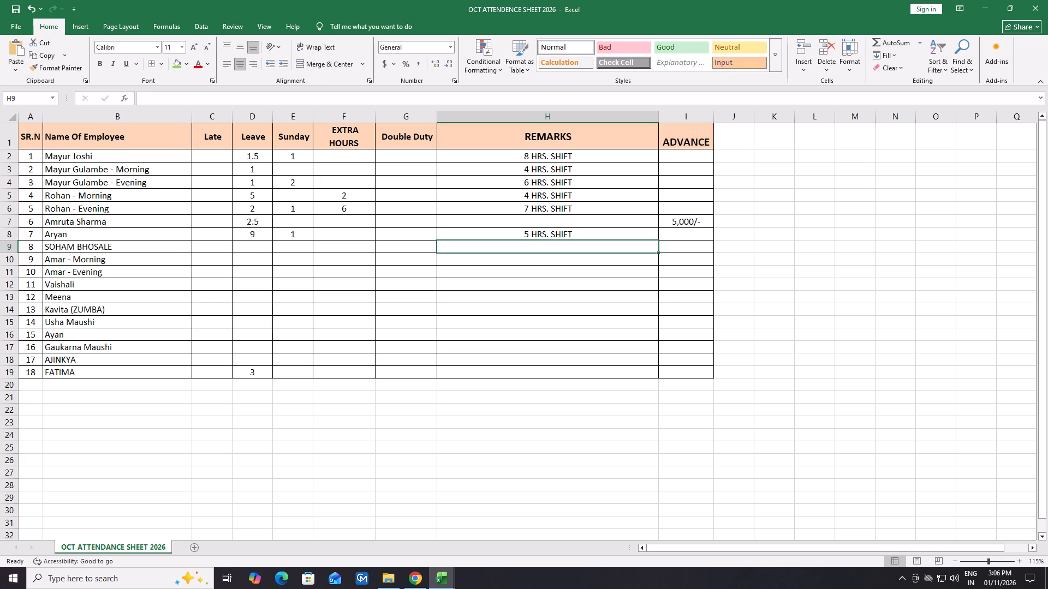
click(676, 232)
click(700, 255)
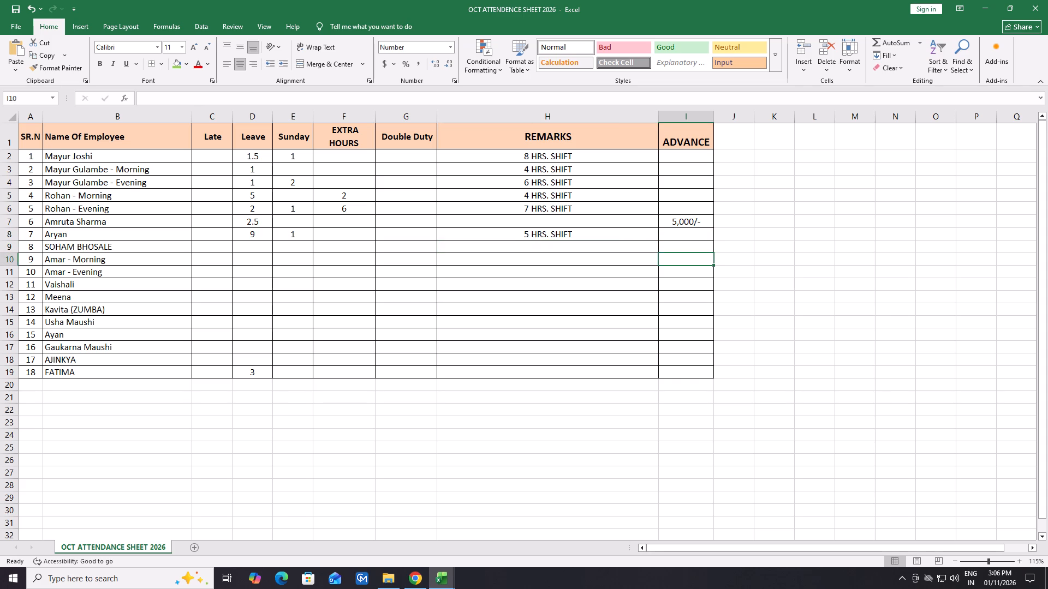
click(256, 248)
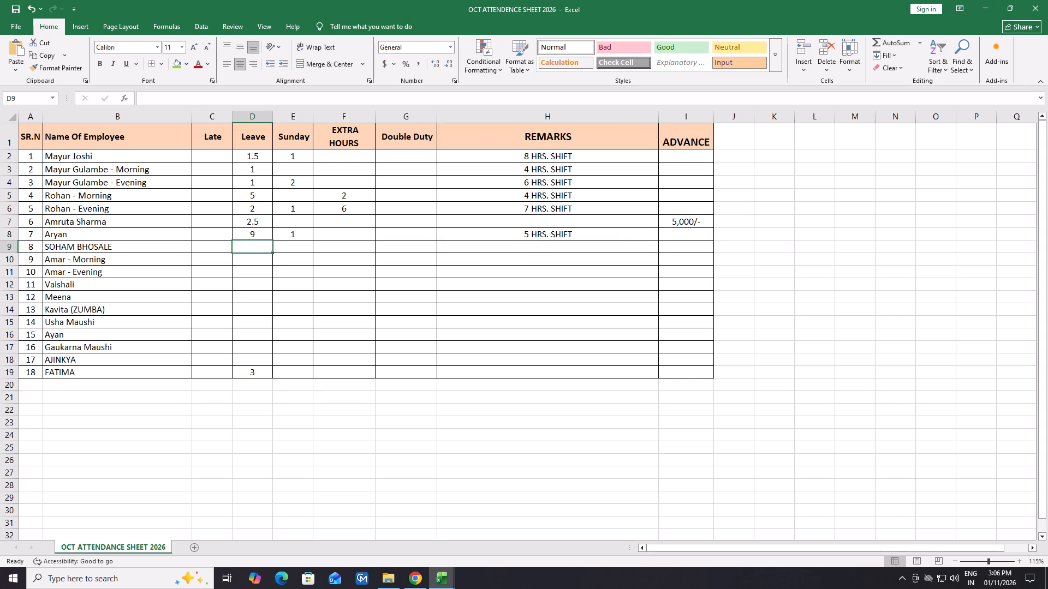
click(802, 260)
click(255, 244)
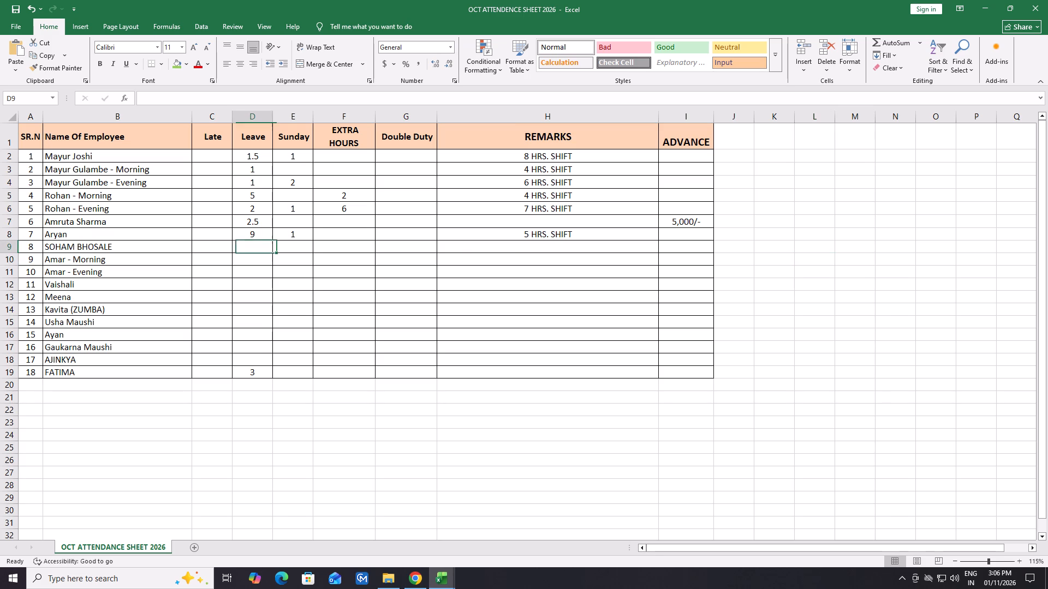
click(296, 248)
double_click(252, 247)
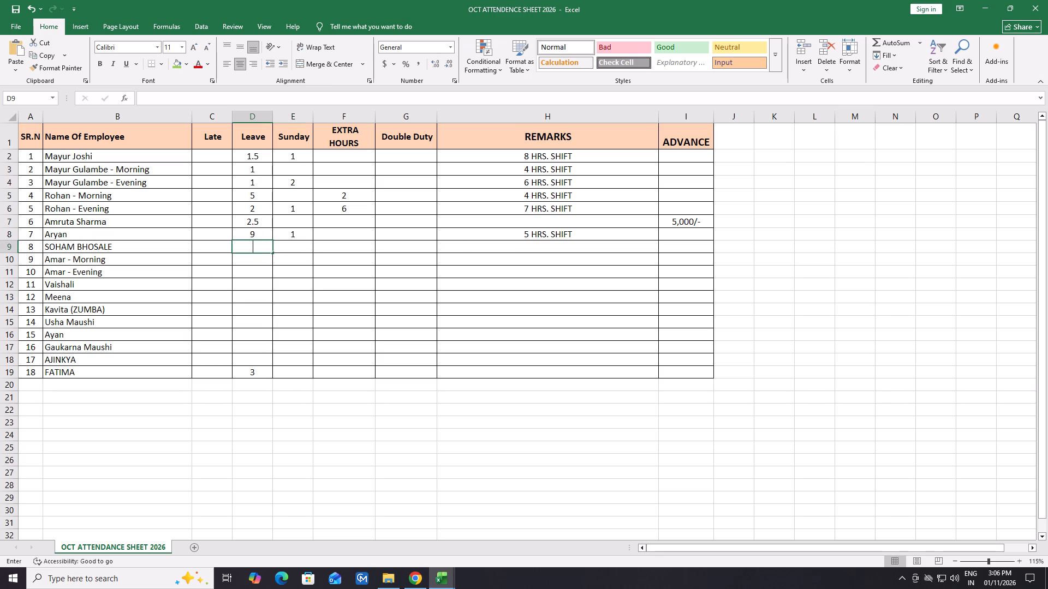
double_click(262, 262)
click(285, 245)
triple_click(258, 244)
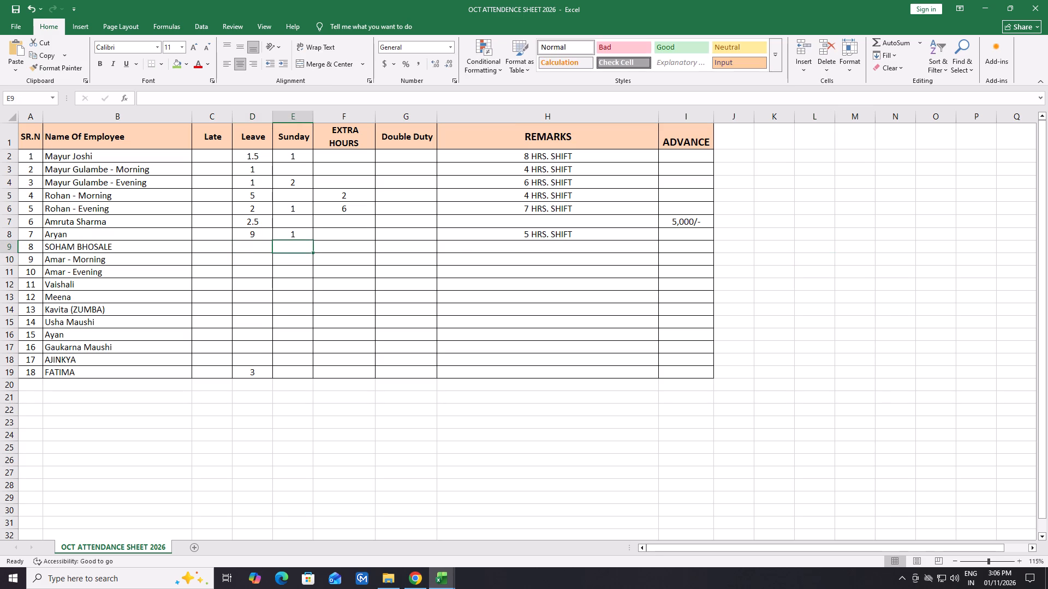
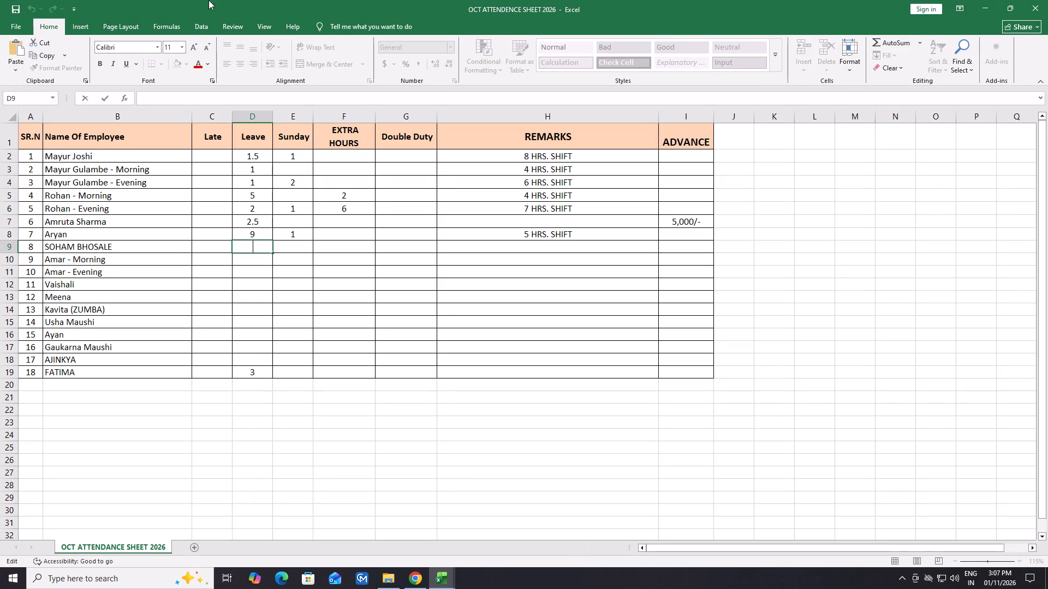
Enter 1 under Leave and 1 under Sunday for the employee in serial number 8.
click(259, 248)
click(261, 271)
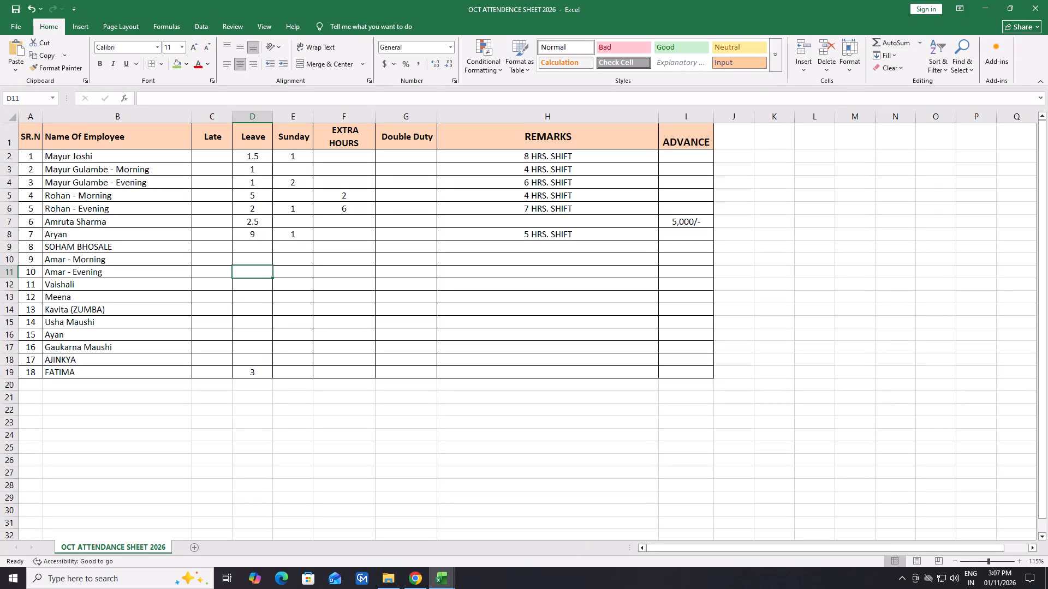
click(256, 252)
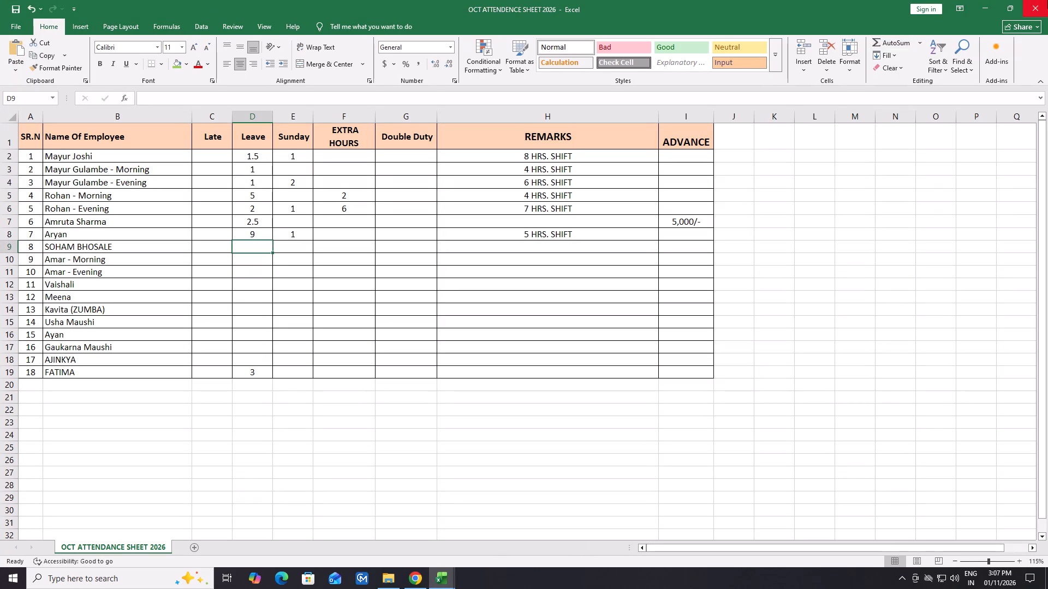
key(1)
key(Right)
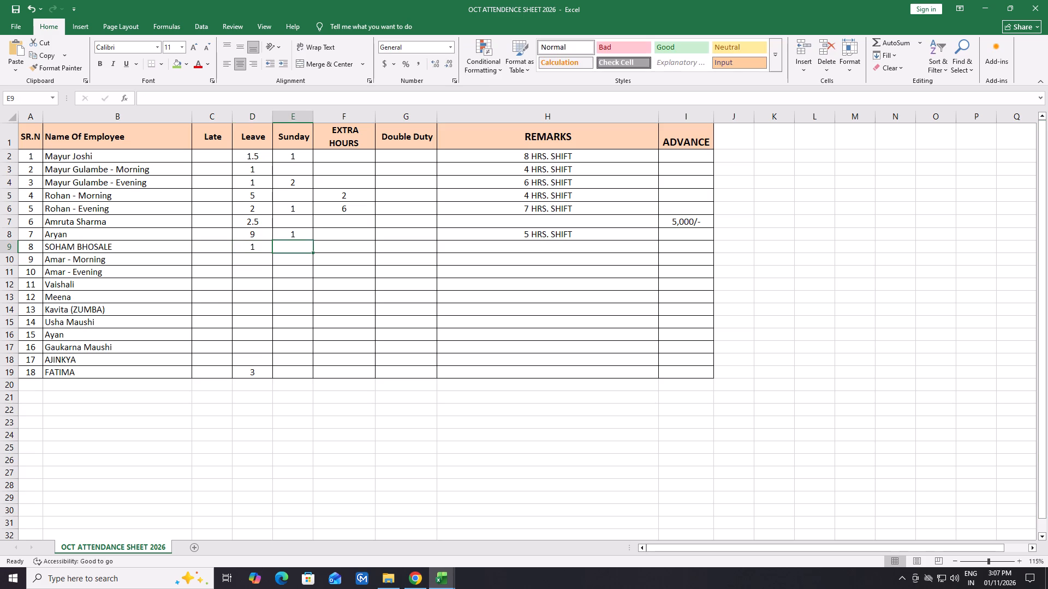
key(1)
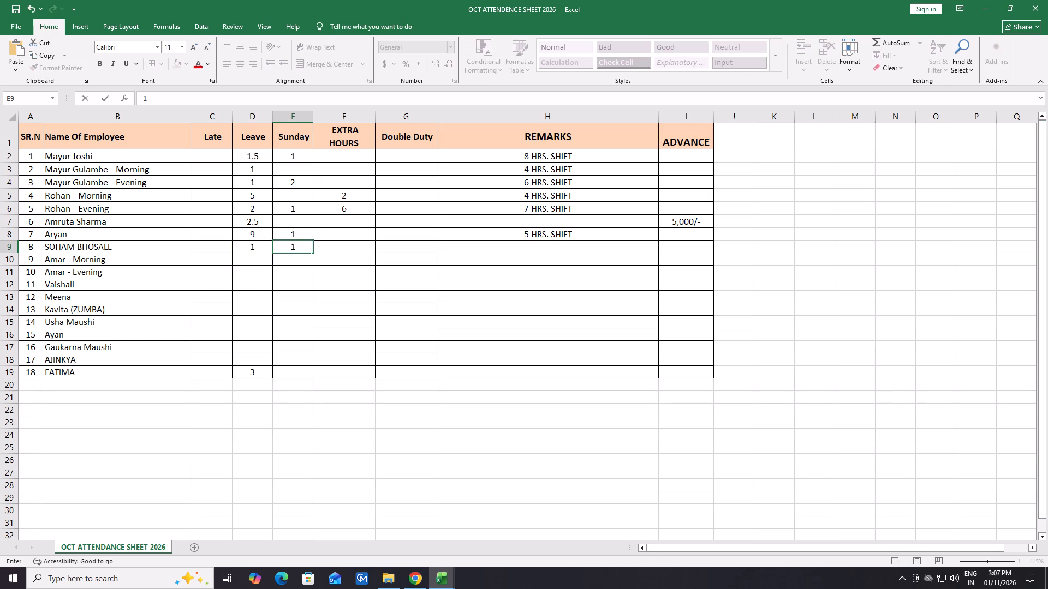
Enter the remark "8 HRS. SHIFT" for the employee in serial number 8.
click(538, 247)
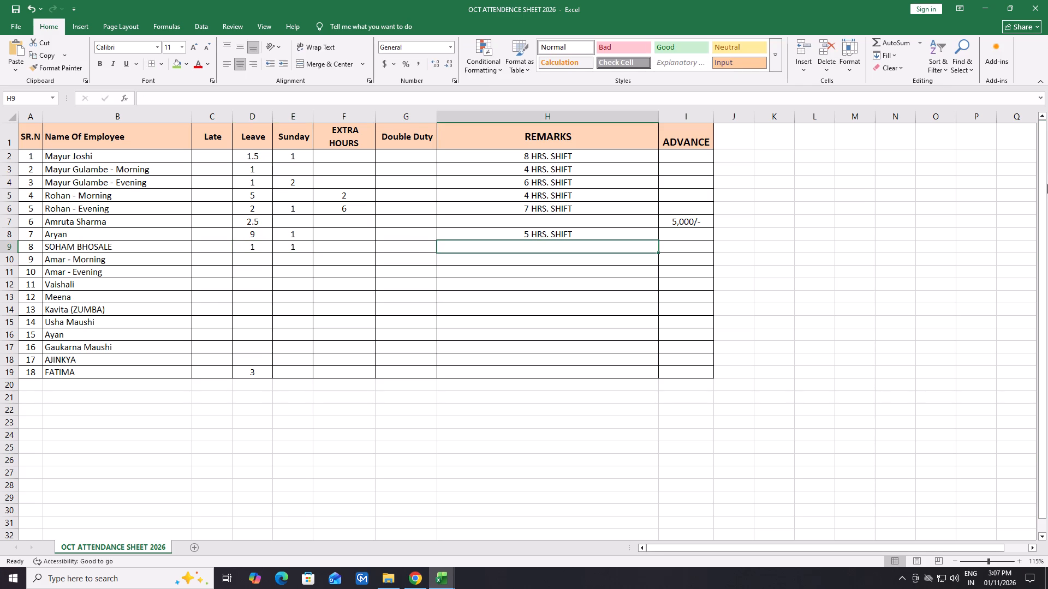
text(8 HRS)
text(. SHIFT)
key(Return)
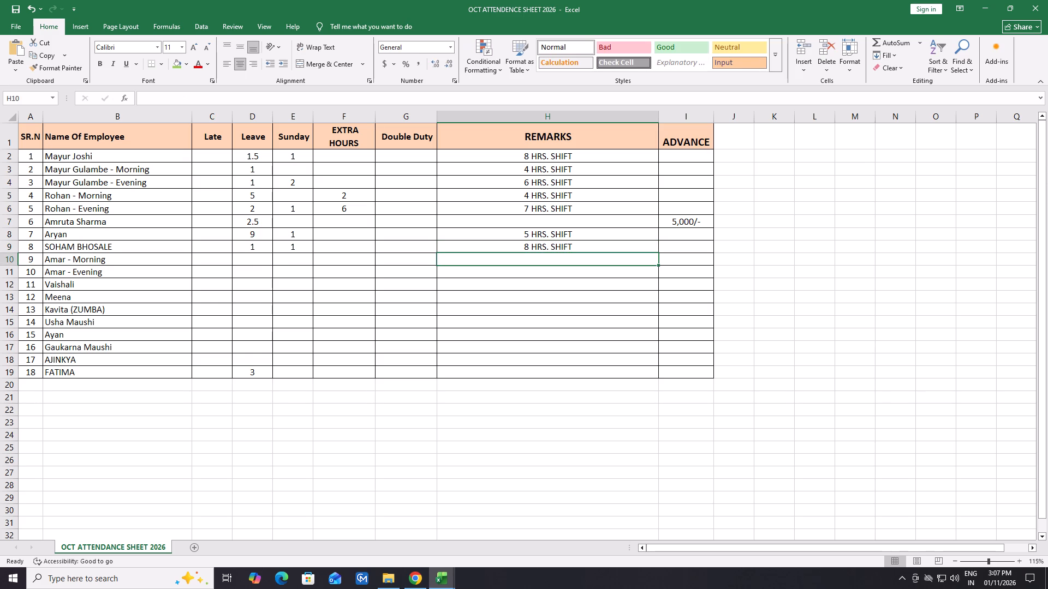
Fill the remark "8 HRS. SHIFT" down from serial number 8 into the Remarks cell of serial number 9.
click(246, 261)
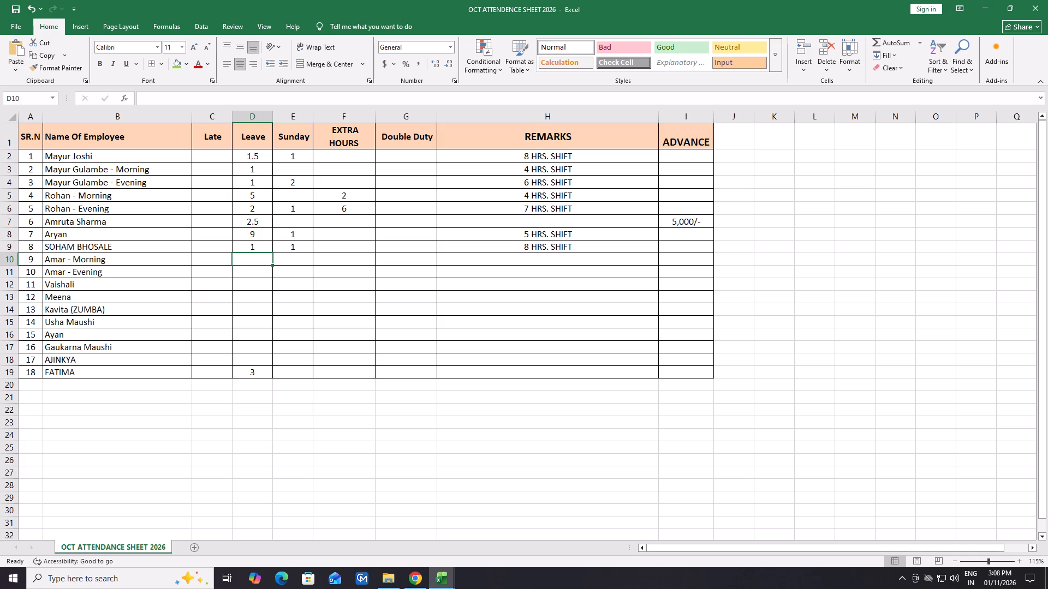
click(299, 261)
click(348, 263)
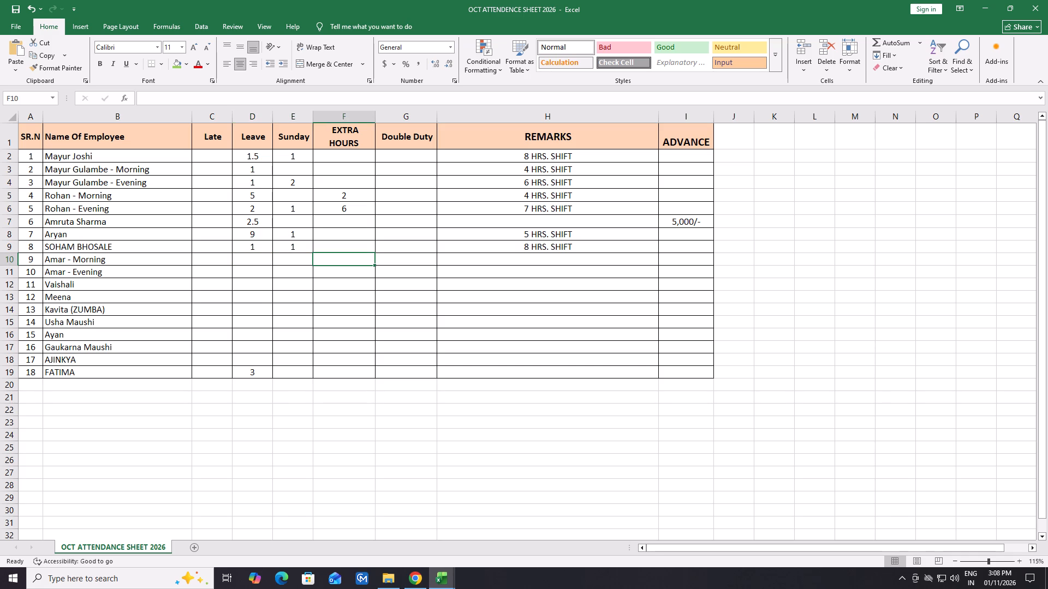
click(398, 256)
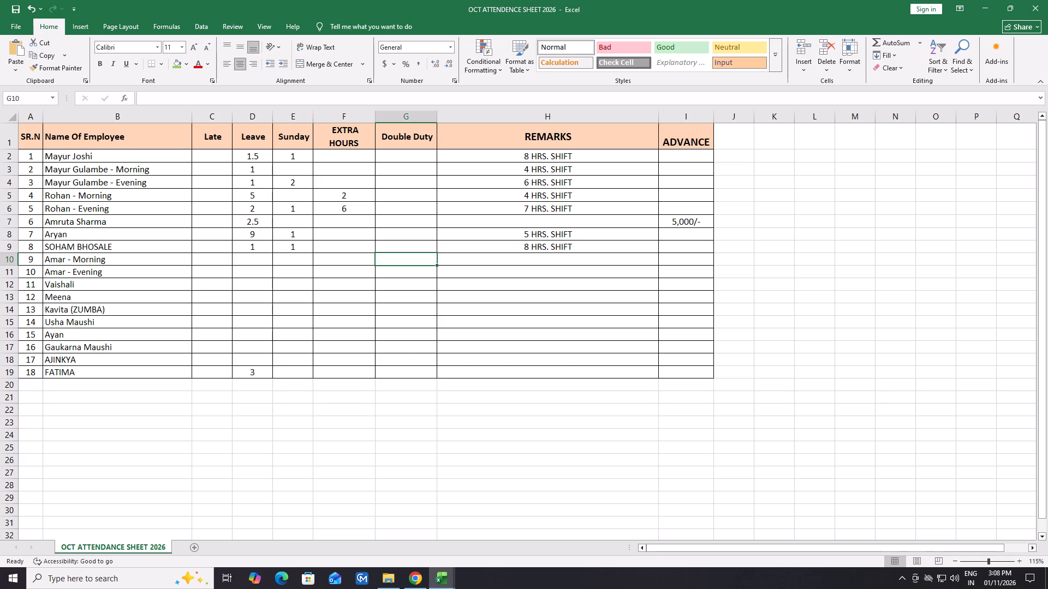
double_click(574, 261)
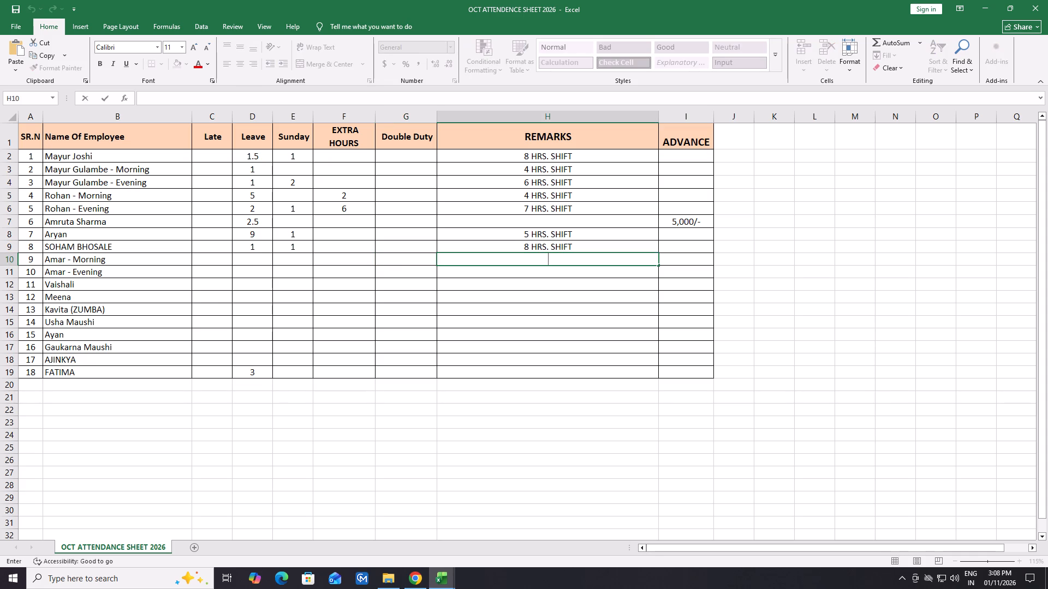
key(ctrl+d)
click(567, 279)
click(546, 254)
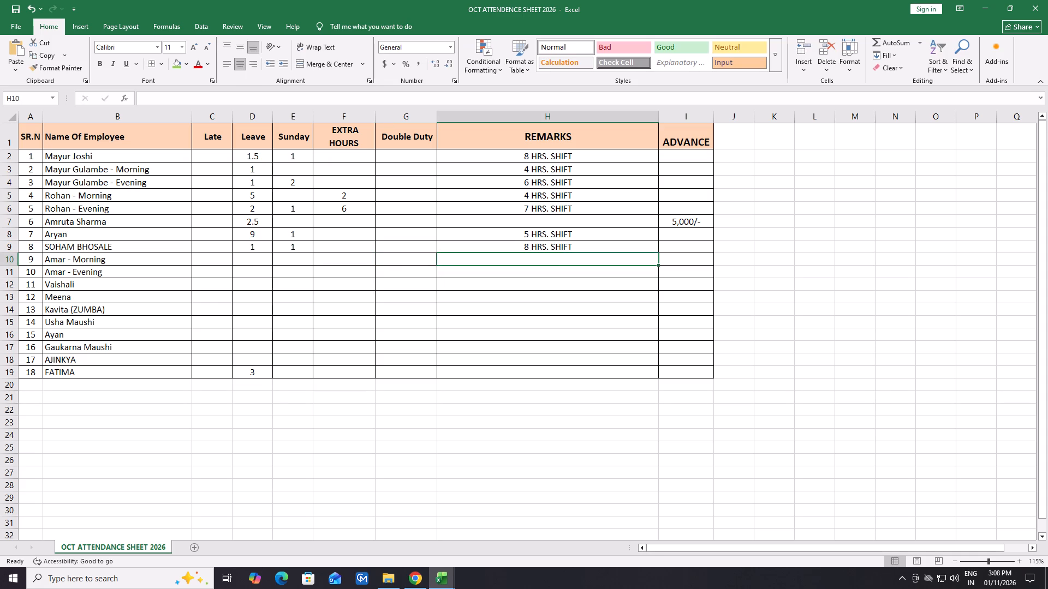
key(ctrl+d)
Enter an advance of 1,500/- for the morning shift employee in serial number 9.
click(674, 262)
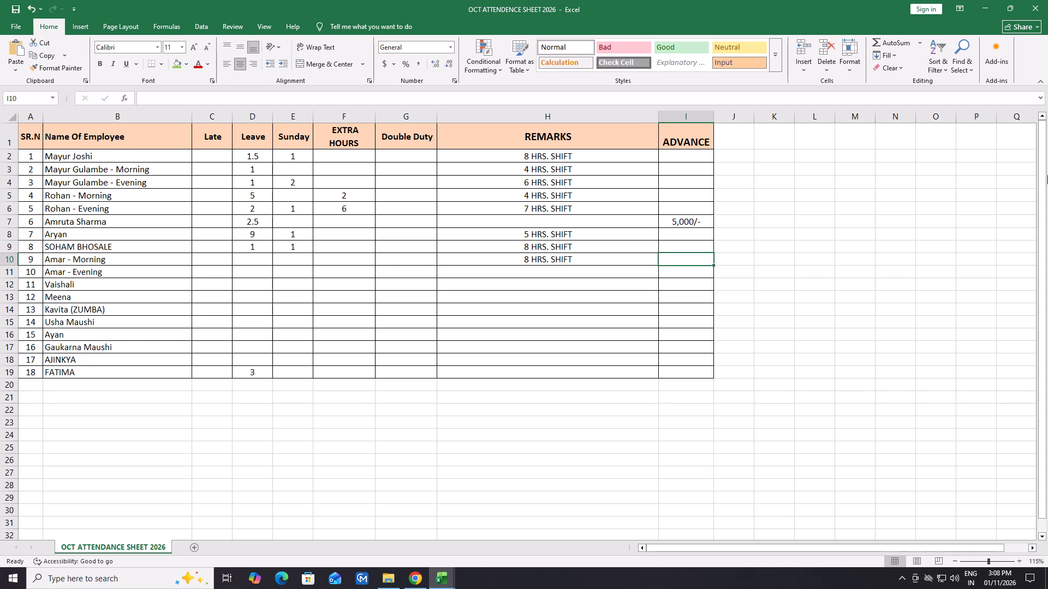
key(1)
text(,500)
text(/-)
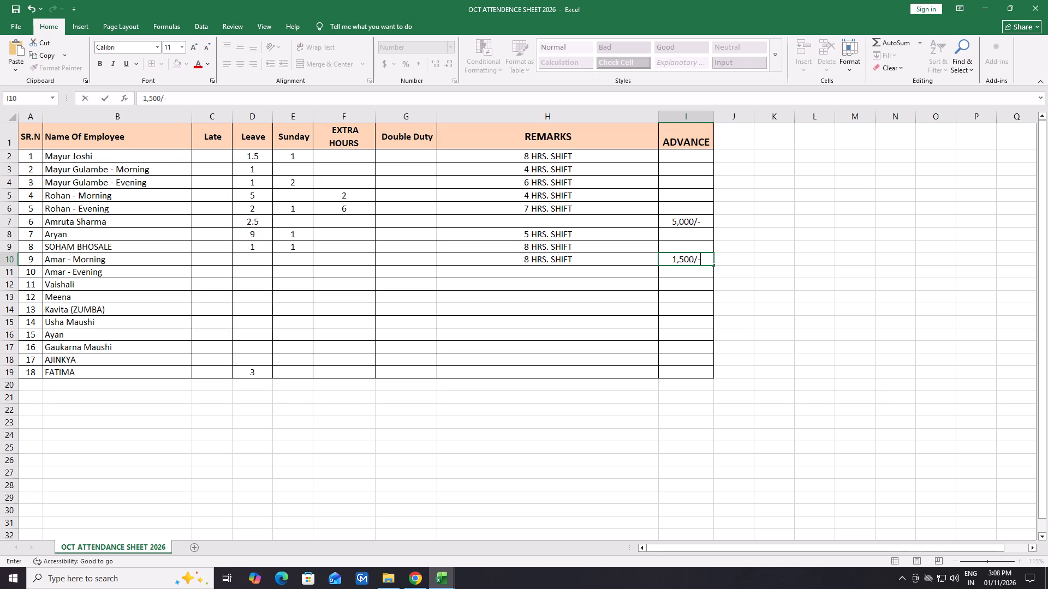
Enter 3 under Leave and the remark "4 HRS. SHIFT" for the evening shift employee in serial number 10.
click(247, 273)
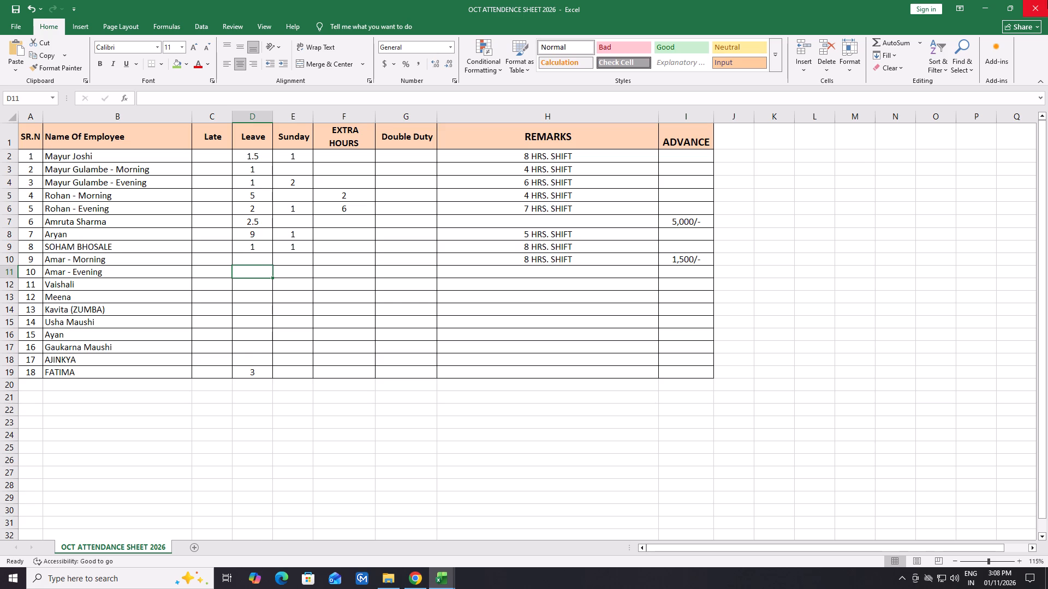
key(3)
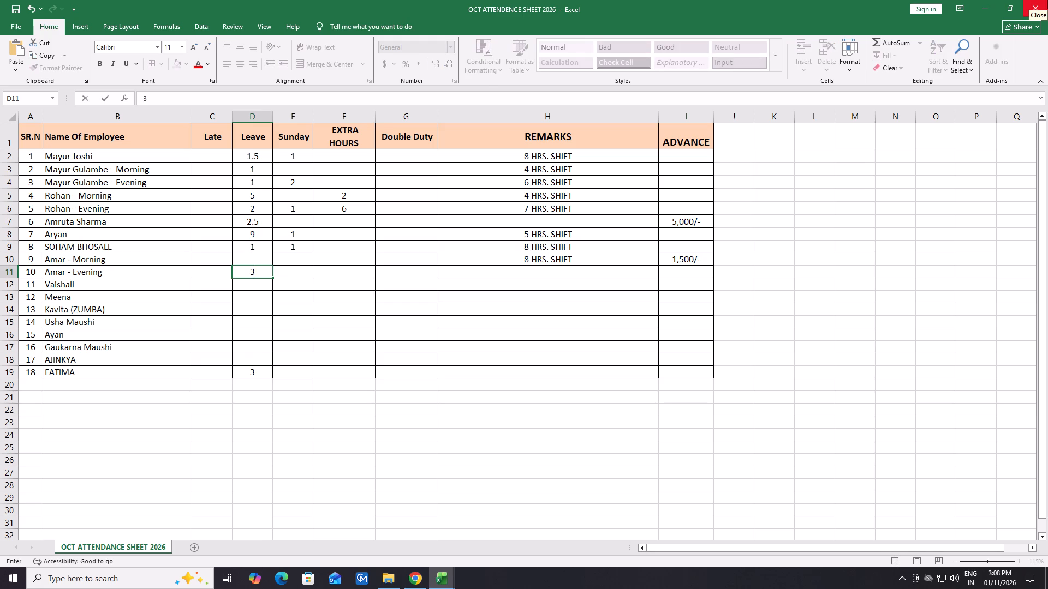
key(Right)
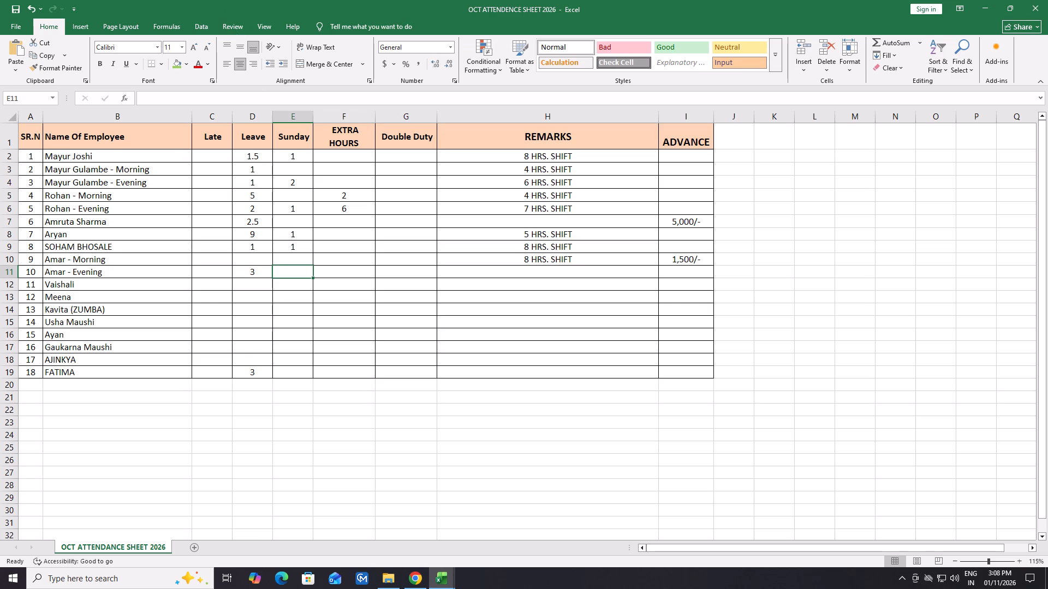
click(526, 274)
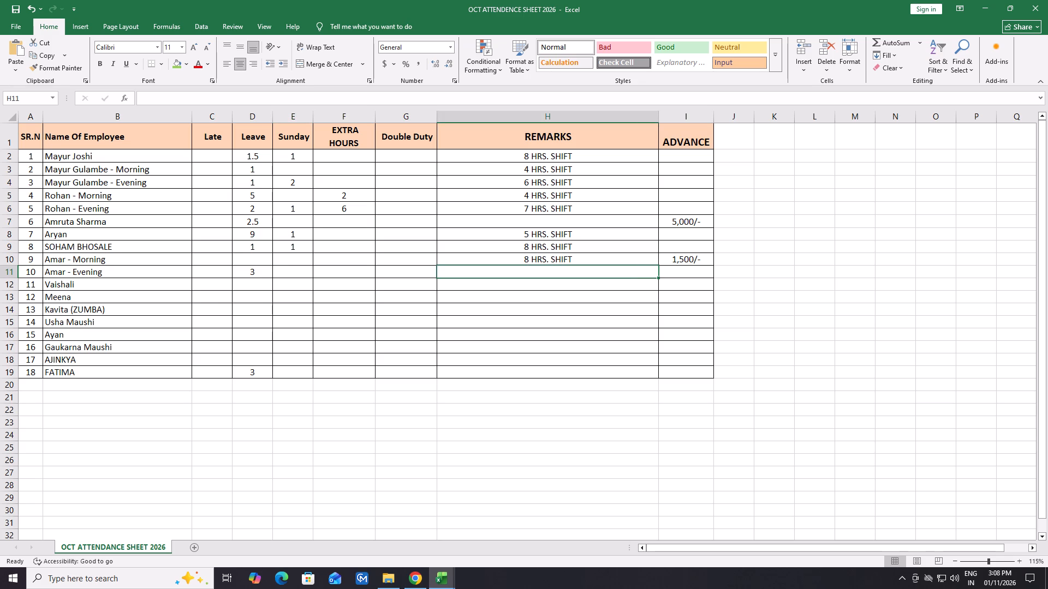
text(4 HRS. SHIFT)
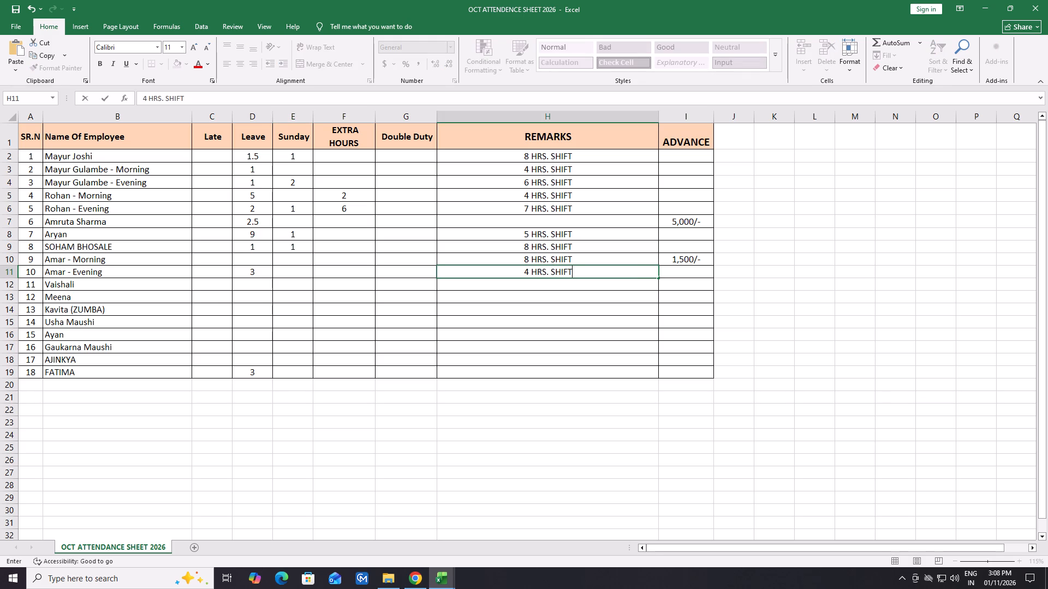
key(Return)
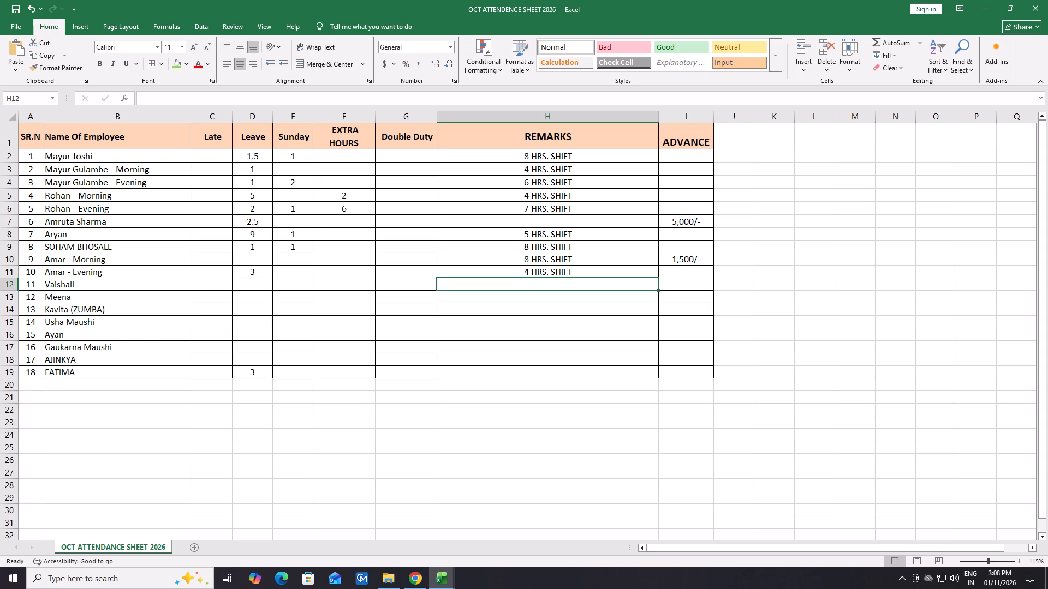
Select the Leave cell for the employee in serial number 11.
click(258, 282)
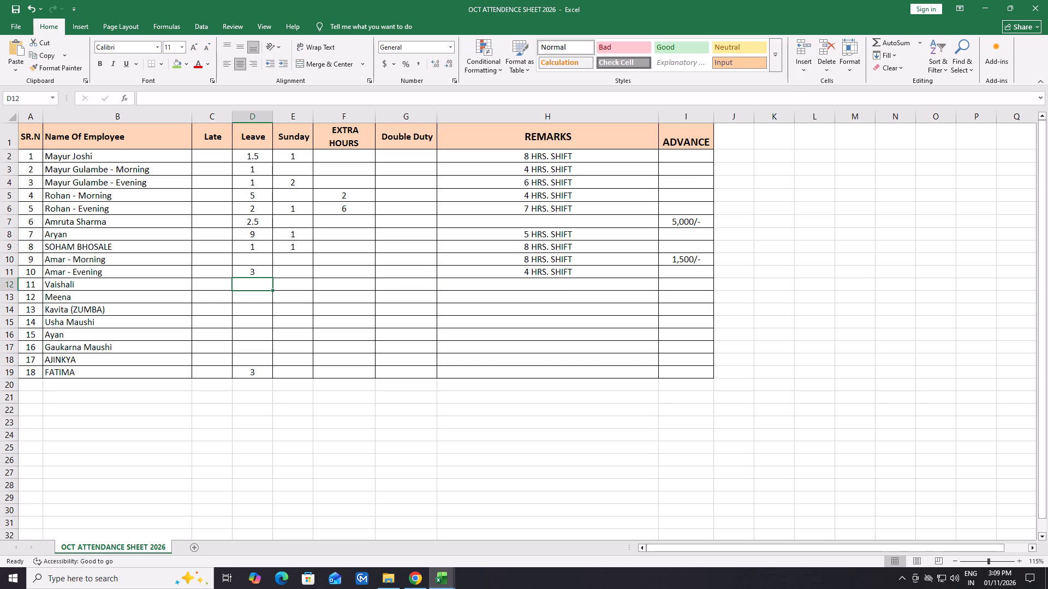
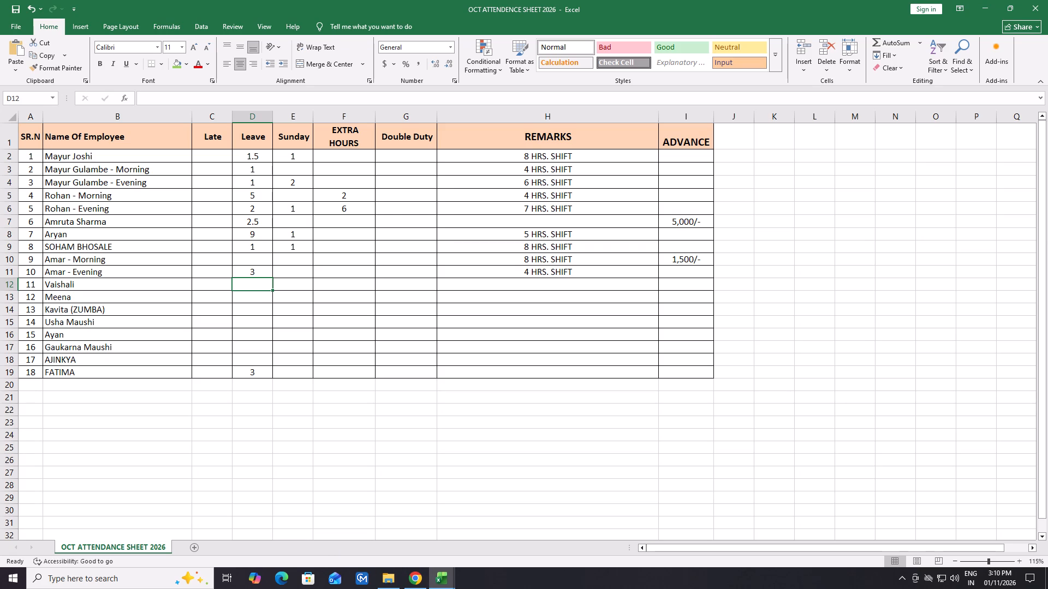
Enter 3 under Extra Hours for the employee in serial number 11.
click(337, 283)
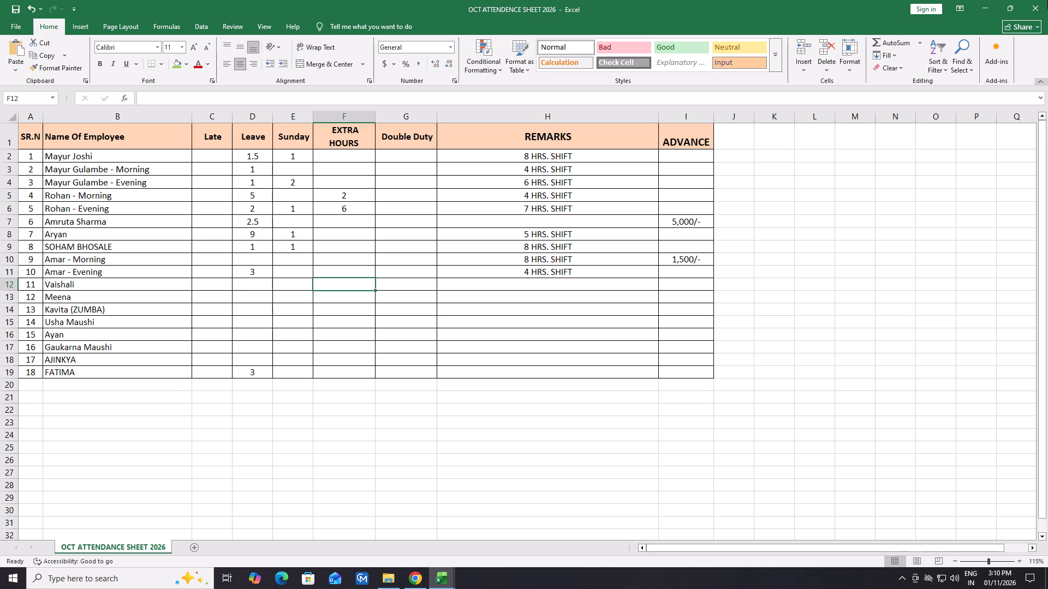
key(3)
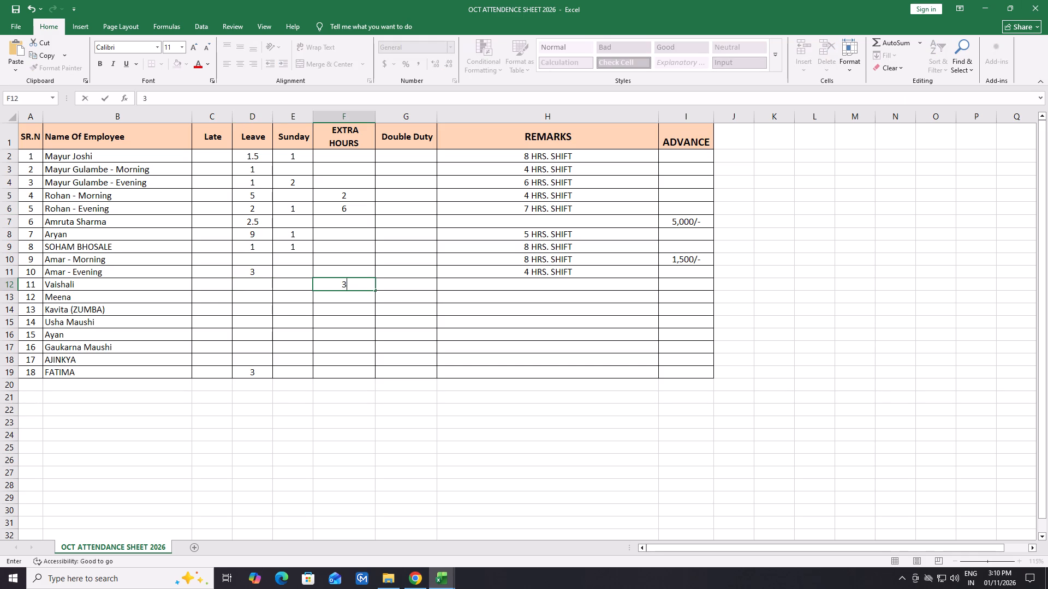
click(524, 285)
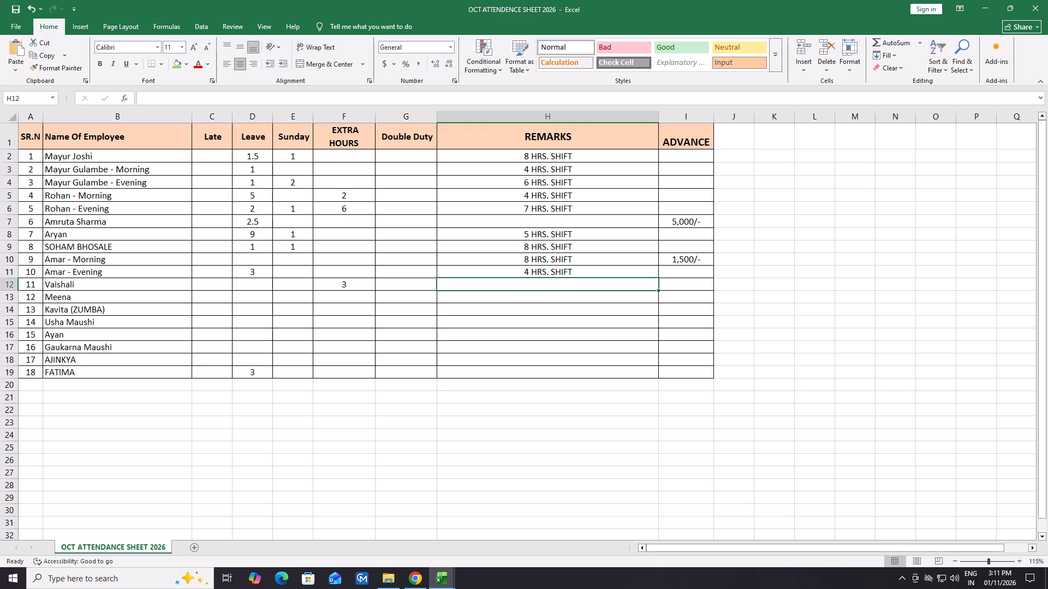
Enter the remark "(20 DAYS WORKING)" in the Remarks cell of serial number 11.
double_click(521, 281)
text(20)
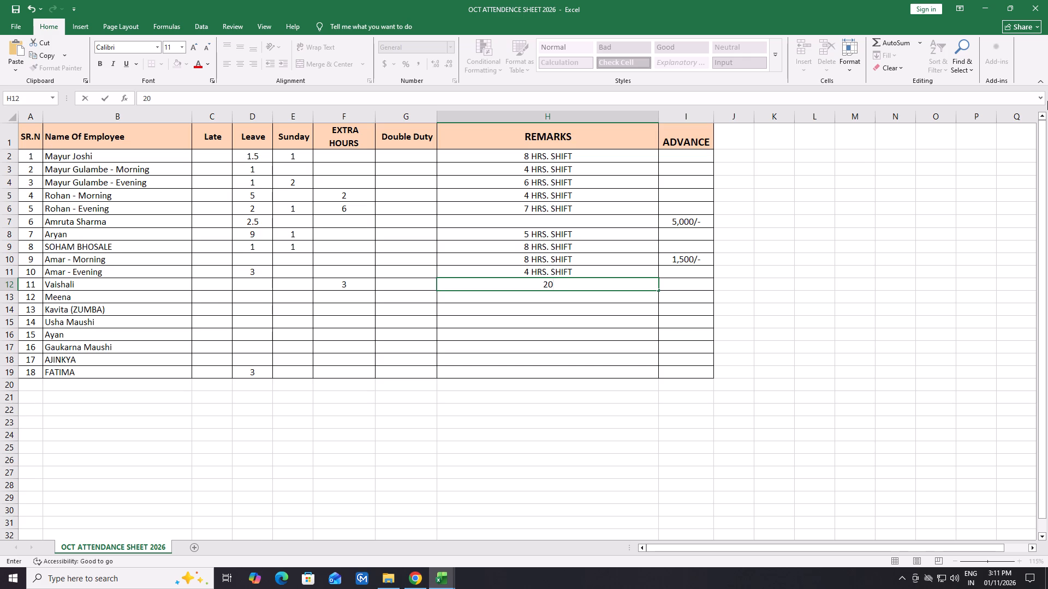
text(DAYS)
key(space)
text(WORKIN)
key(space)
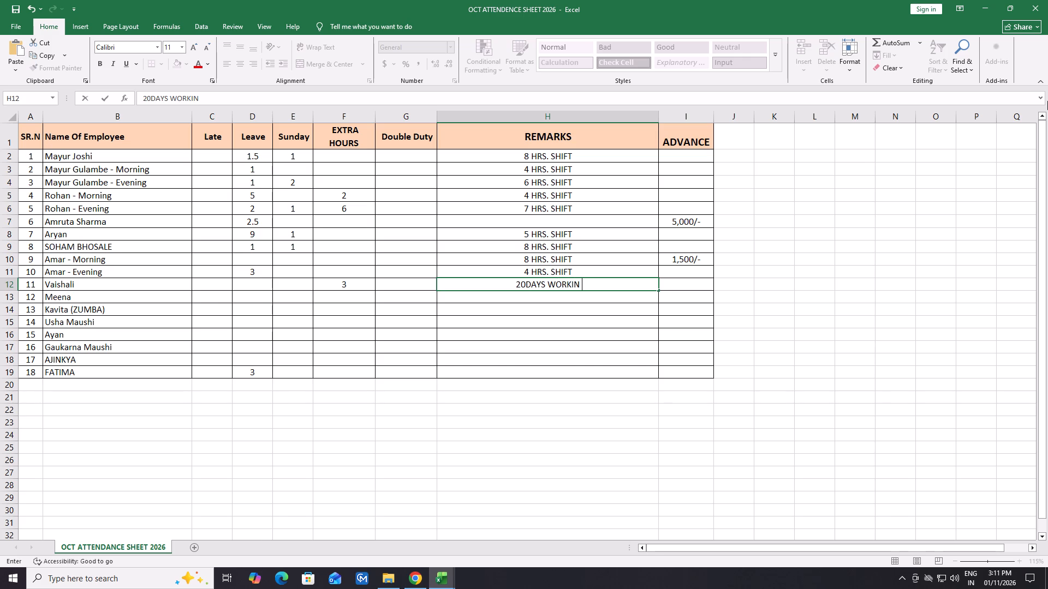
key(BackSpace)
text(G)
key(space)
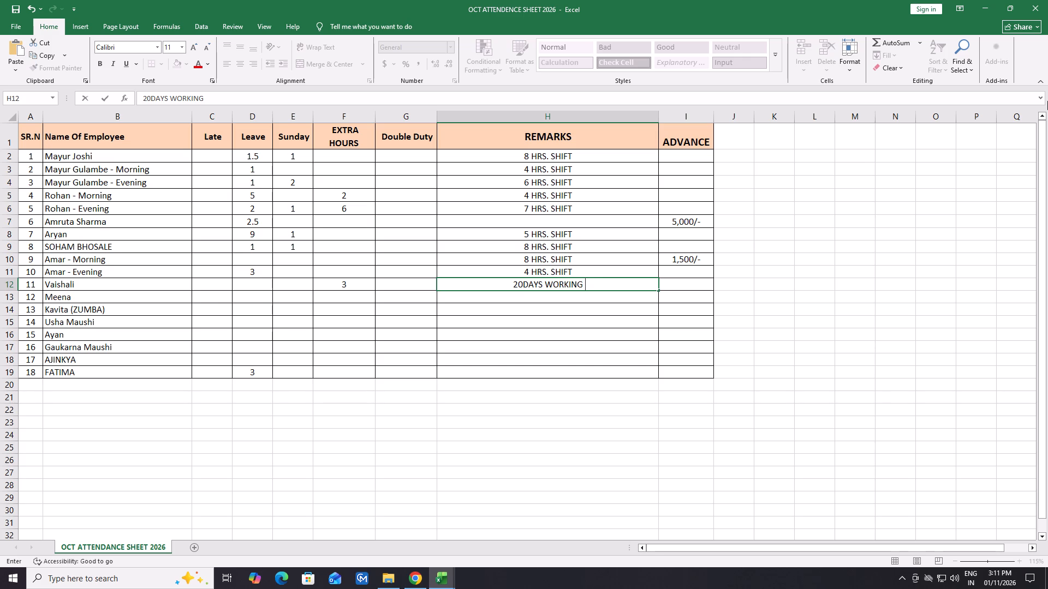
double_click(523, 282)
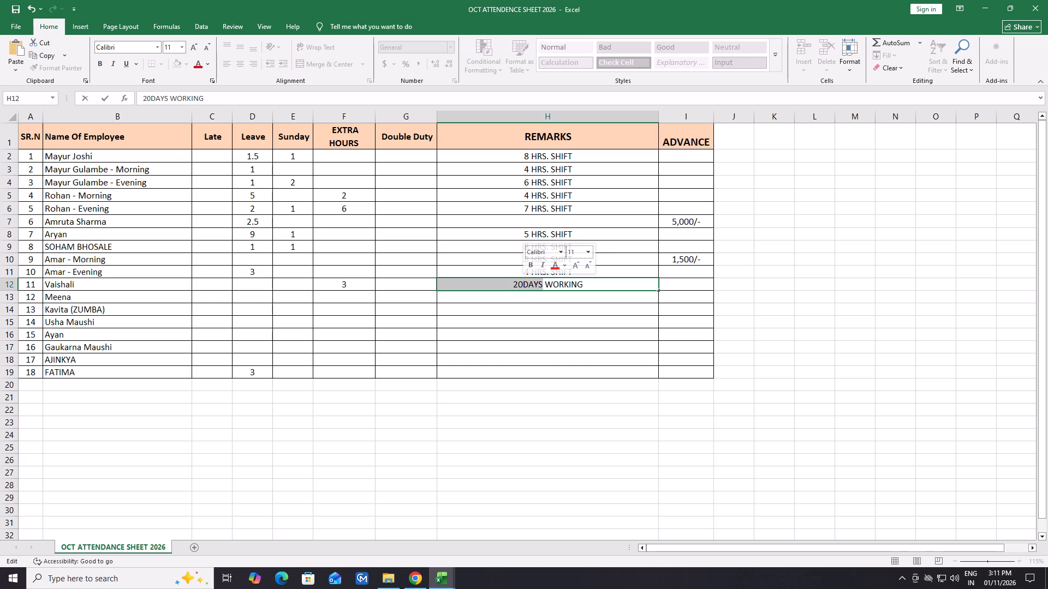
click(520, 287)
click(524, 287)
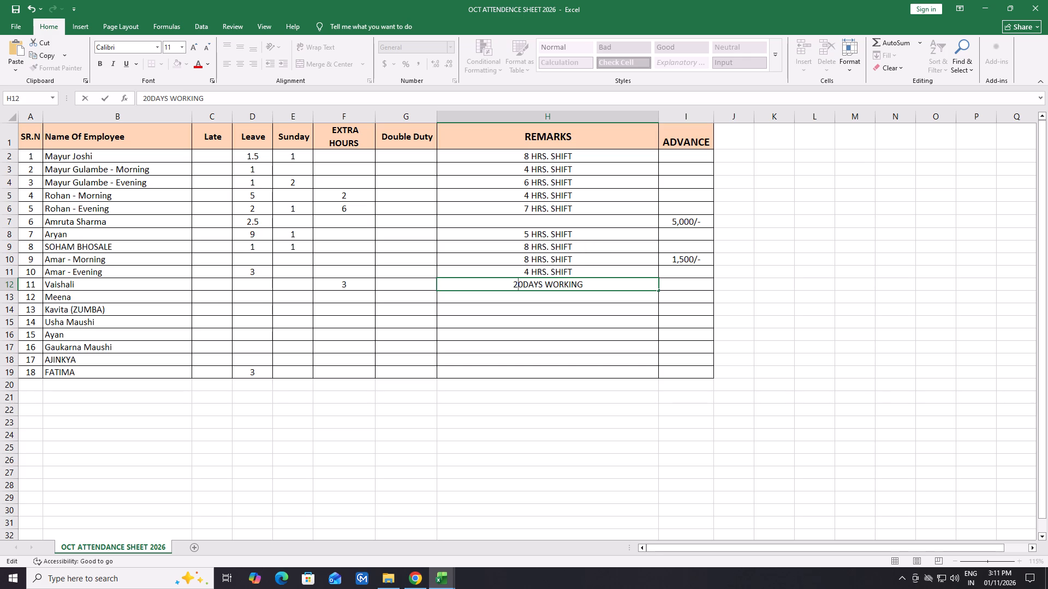
key(space)
click(512, 285)
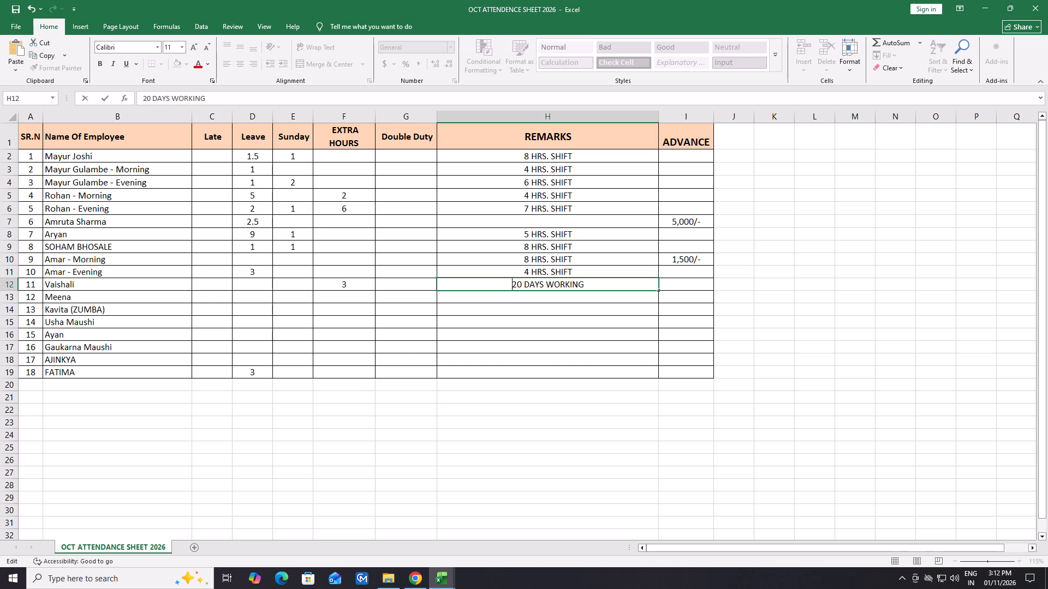
key(shift+parenleft)
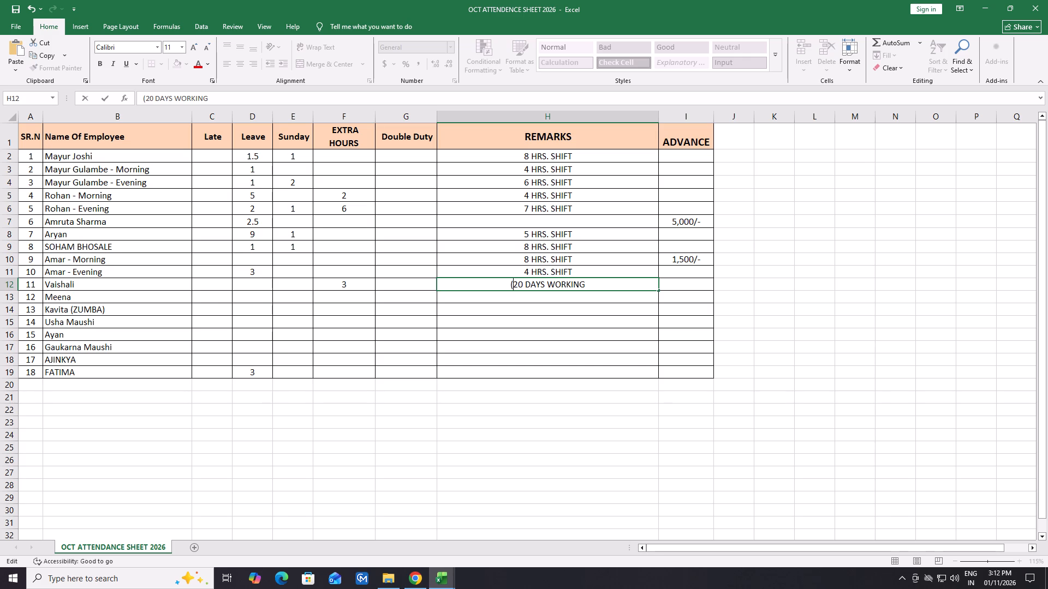
click(582, 286)
key(shift+parenright)
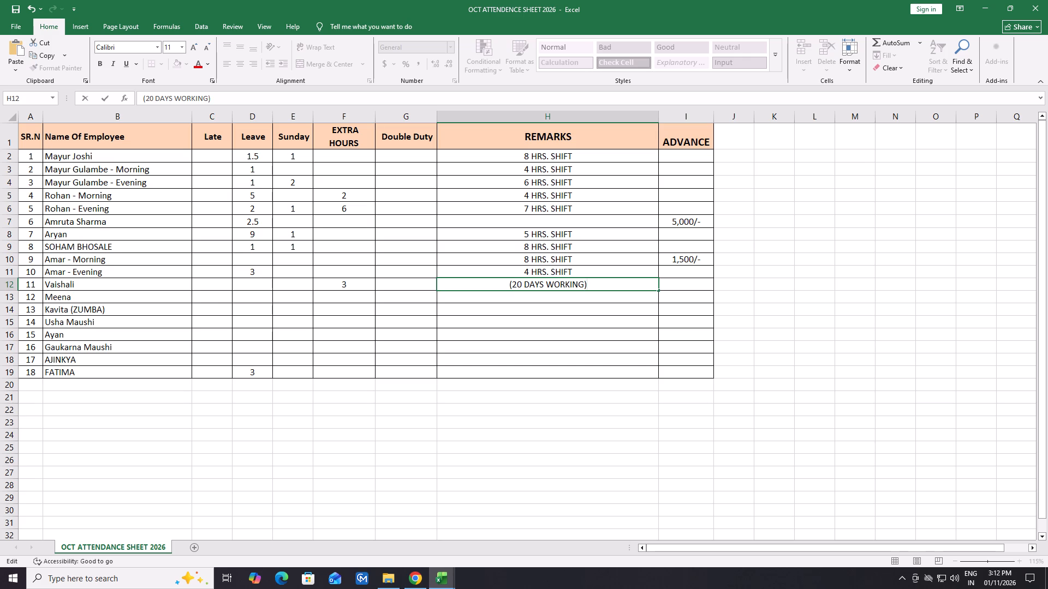
Add "4 HRS. SHIFT" in front of the bracketed text in the remark of serial number 11.
click(504, 282)
text(4HRS)
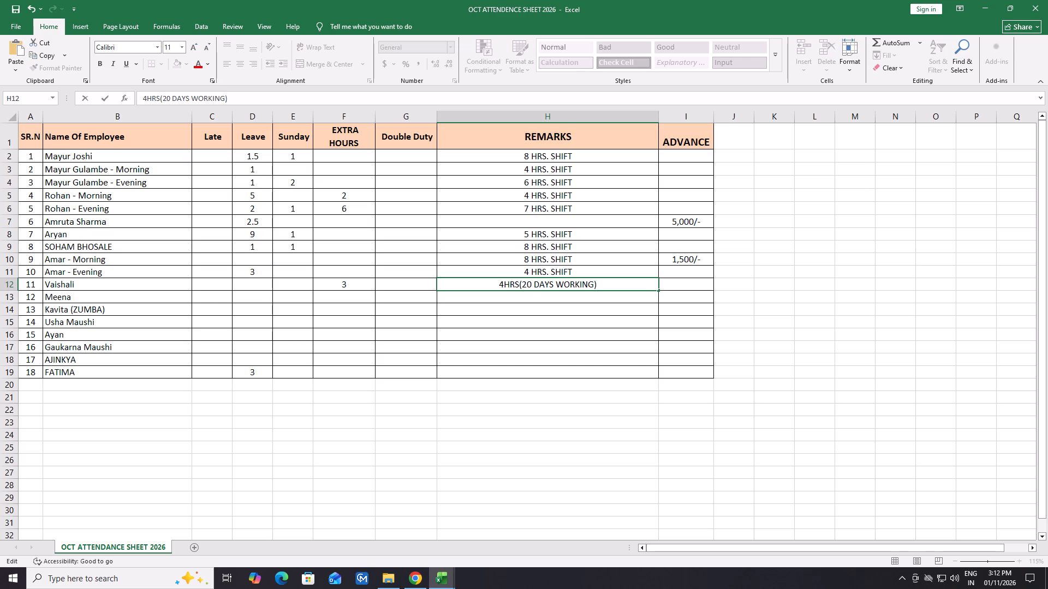
key(space)
text(SHIFT)
click(491, 279)
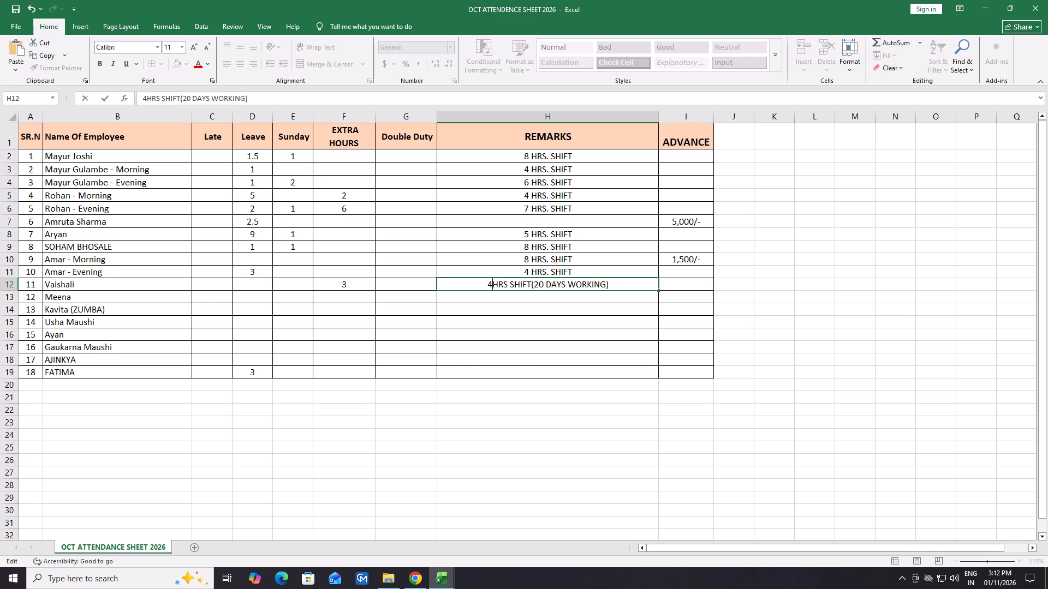
key(space)
click(512, 292)
double_click(507, 284)
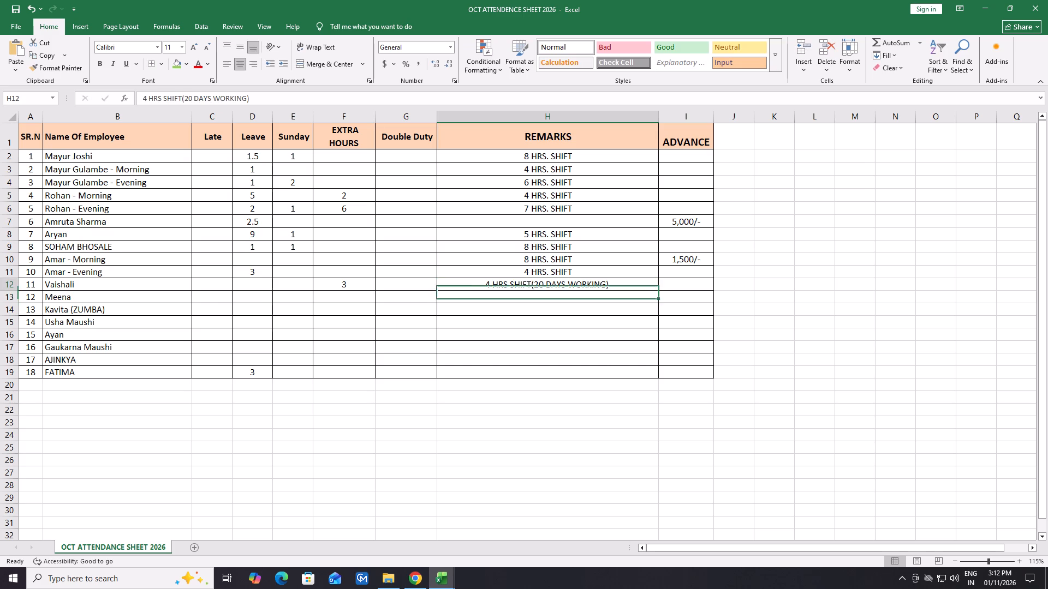
click(508, 284)
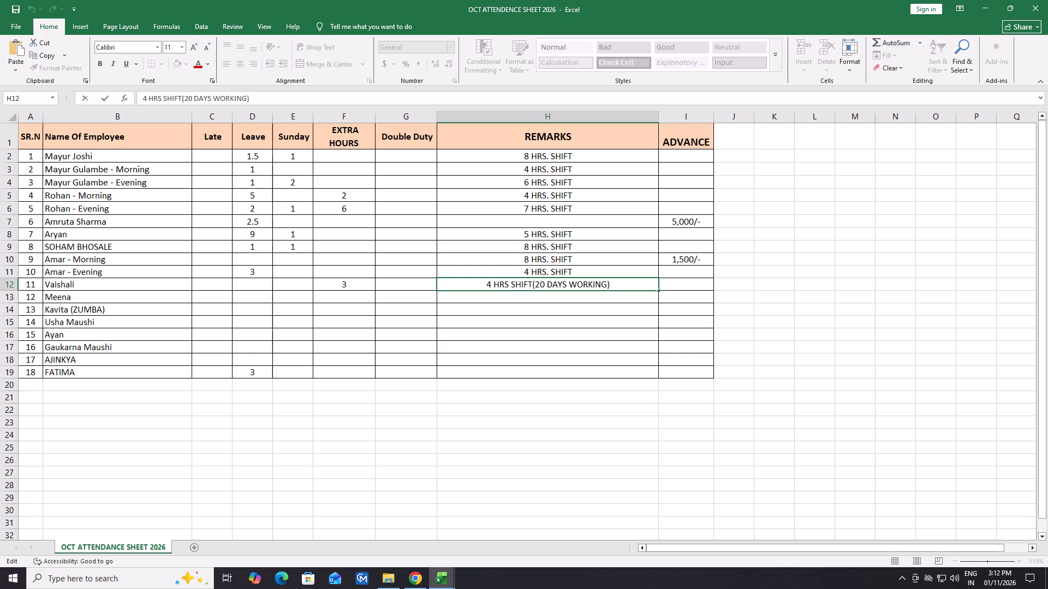
key(period)
key(Return)
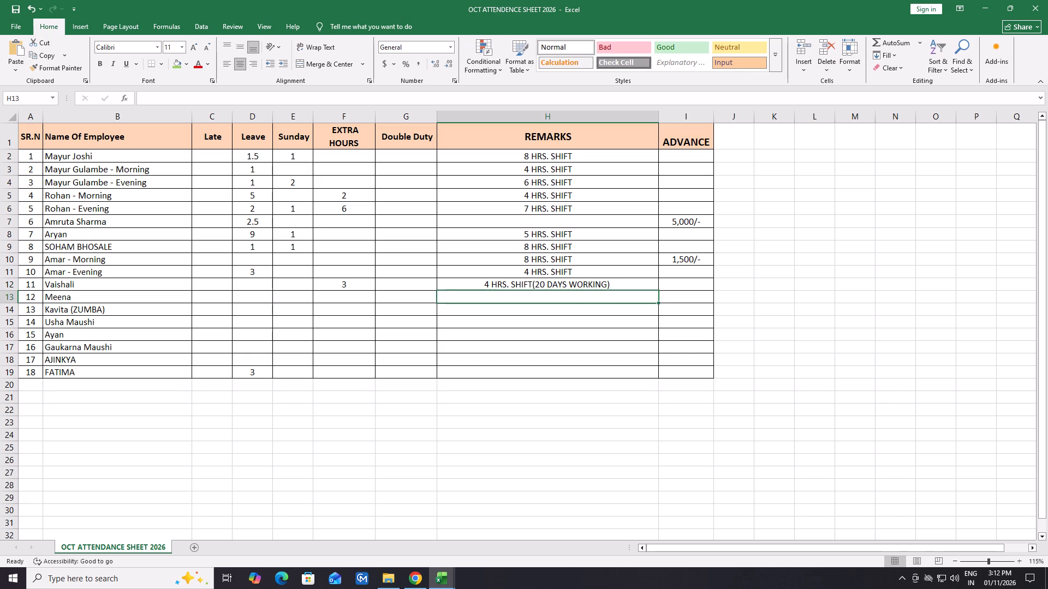
Fill the remark "4 HRS. SHIFT(20 DAYS WORKING)" down from serial number 11 into the Remarks cell of serial number 12.
double_click(491, 294)
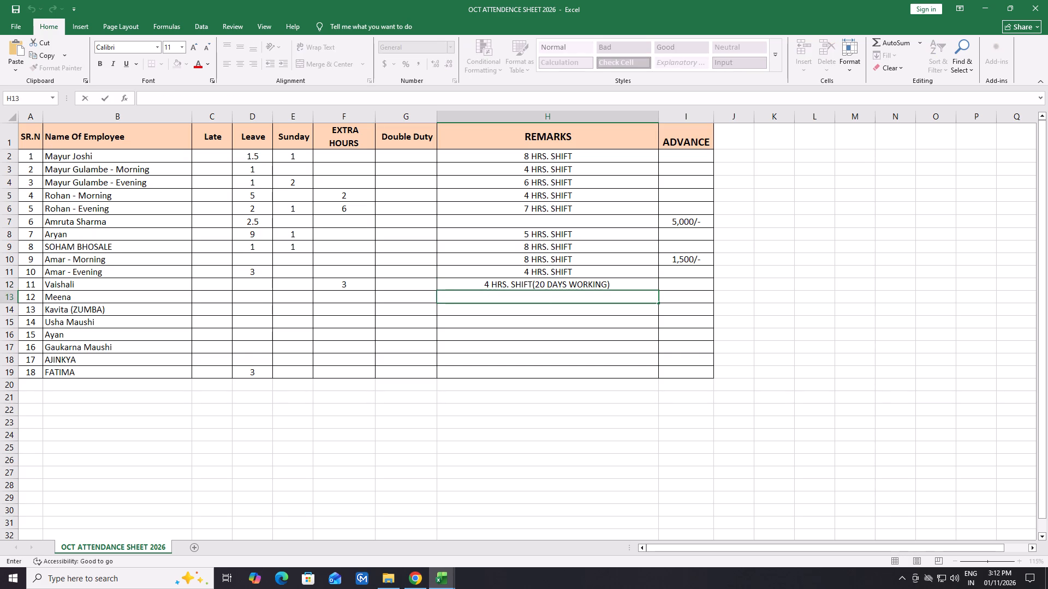
key(ctrl+d)
click(541, 316)
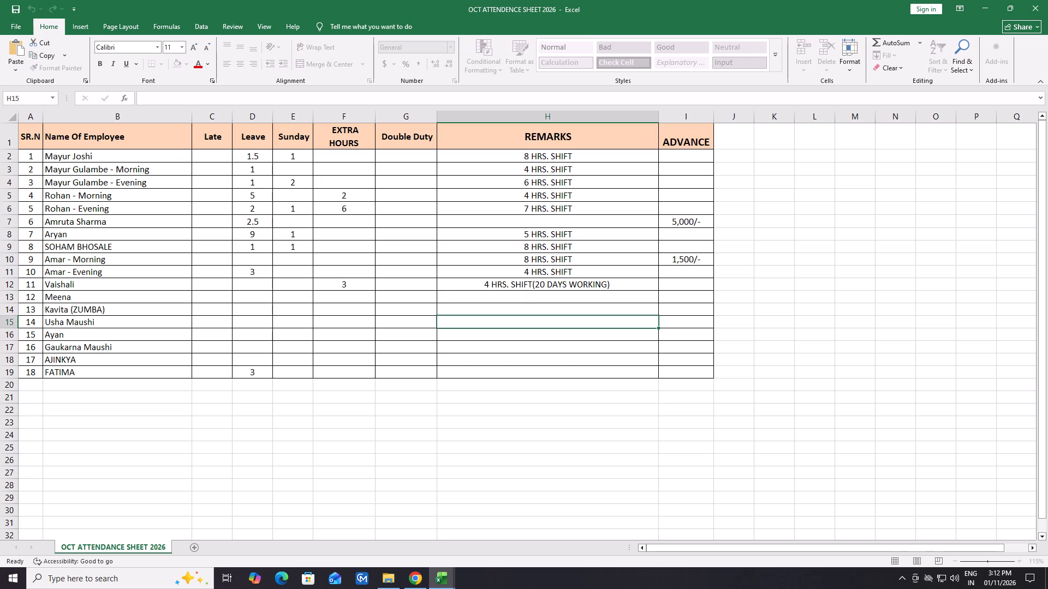
click(515, 297)
key(ctrl+d)
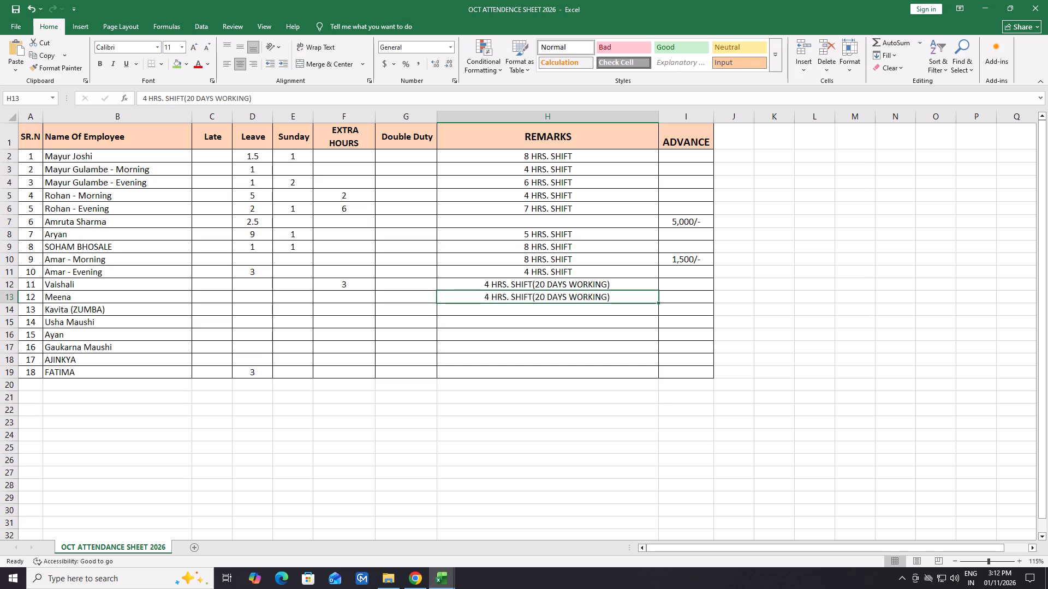
Replace the number 20 with "9DYAS" in the remark of serial number 12.
triple_click(543, 296)
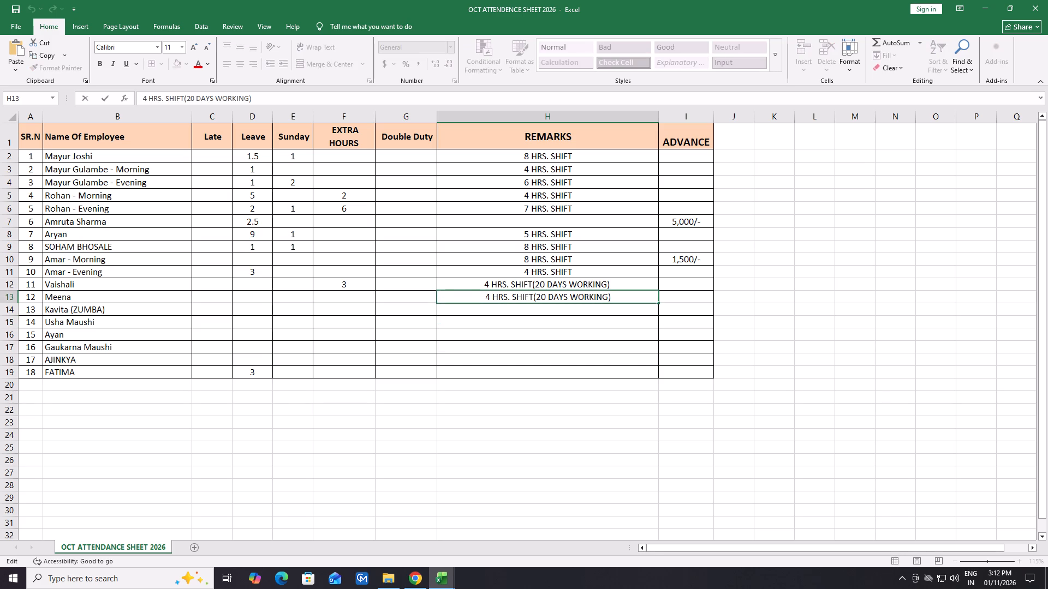
click(545, 296)
key(BackSpace)
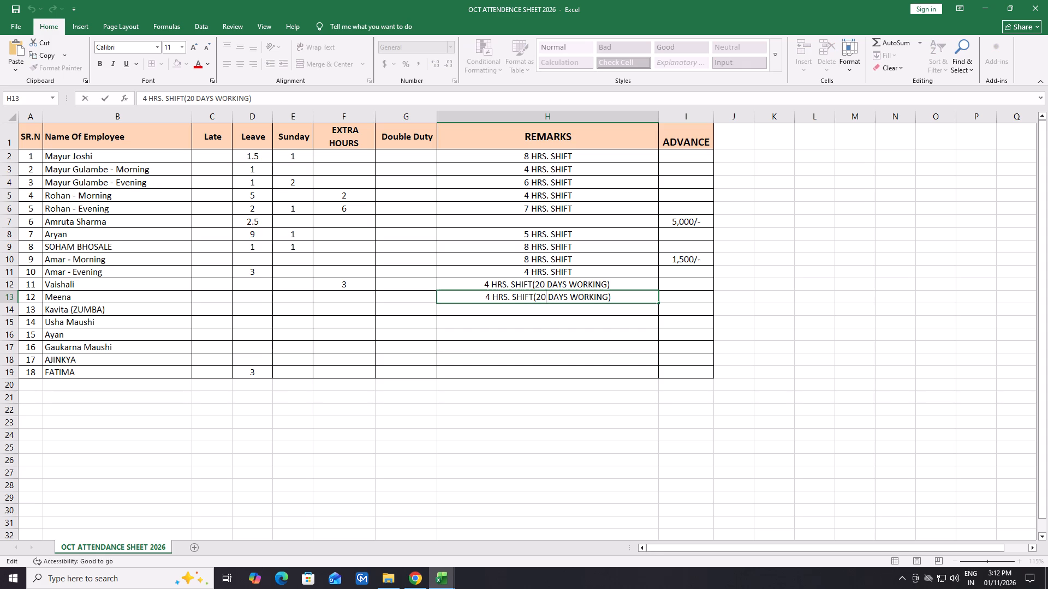
key(BackSpace)
text(9DYAS)
key(Return)
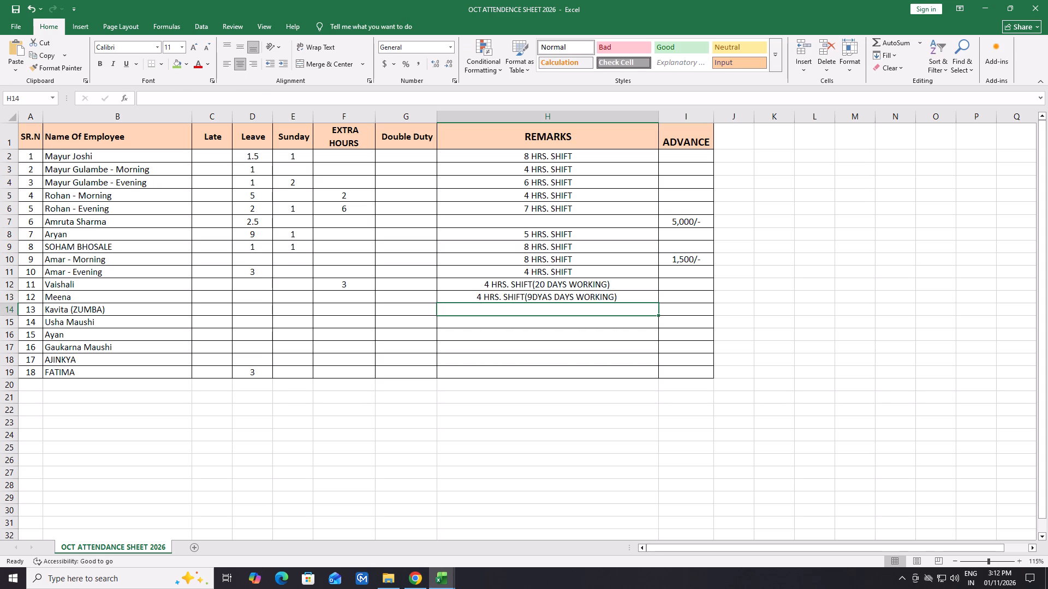
Edit the misspelled "9DYAS" in serial number 12's remark to read "9 DAYSS".
triple_click(550, 298)
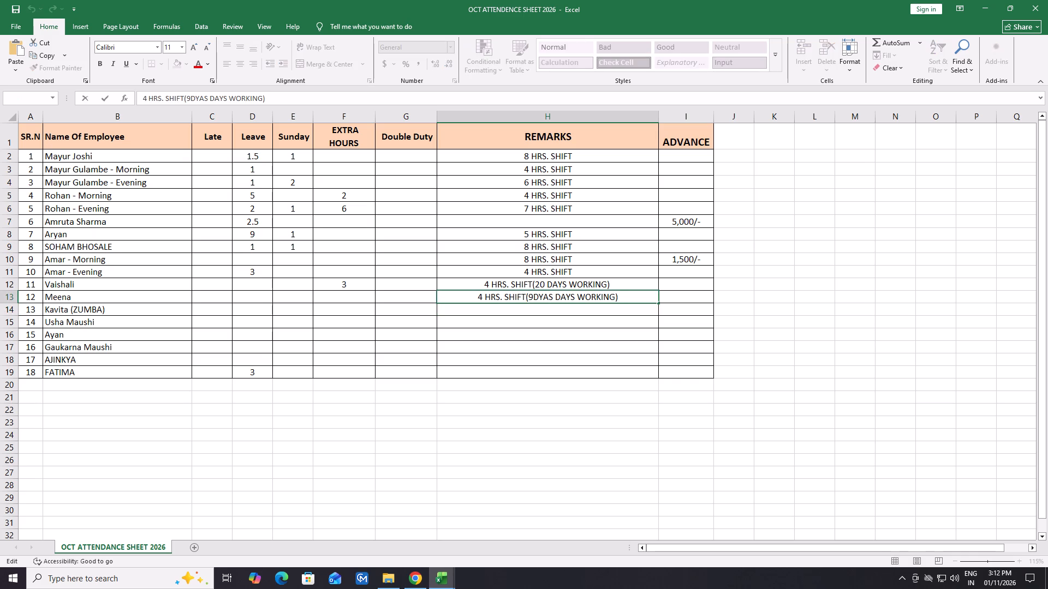
key(BackSpace)
key(BackSpace)
text(AY)
key(s)
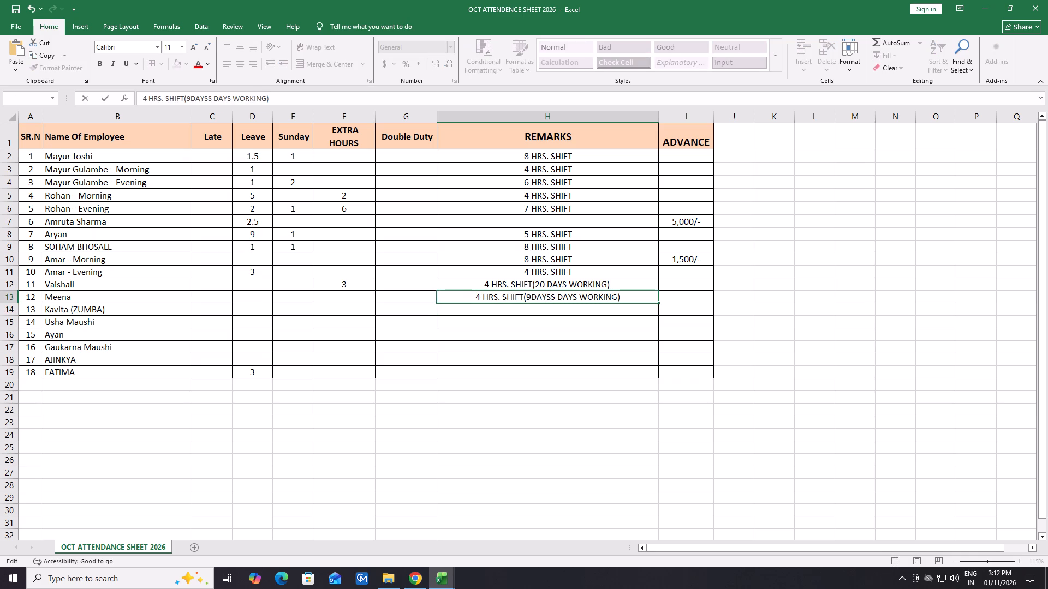
key(Left)
key(Left)
key(Left)
key(Left)
key(space)
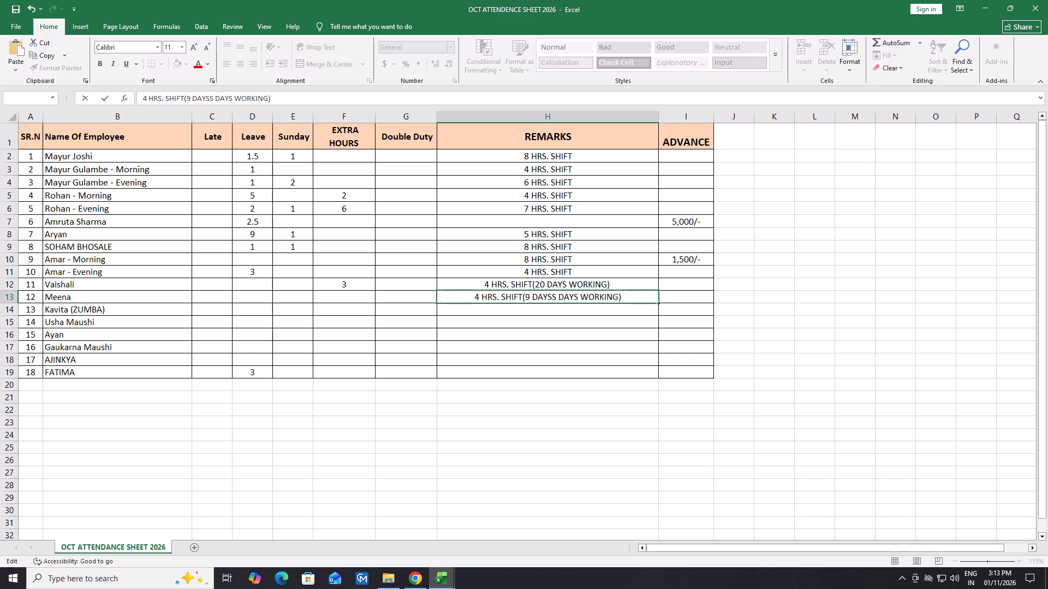
key(Return)
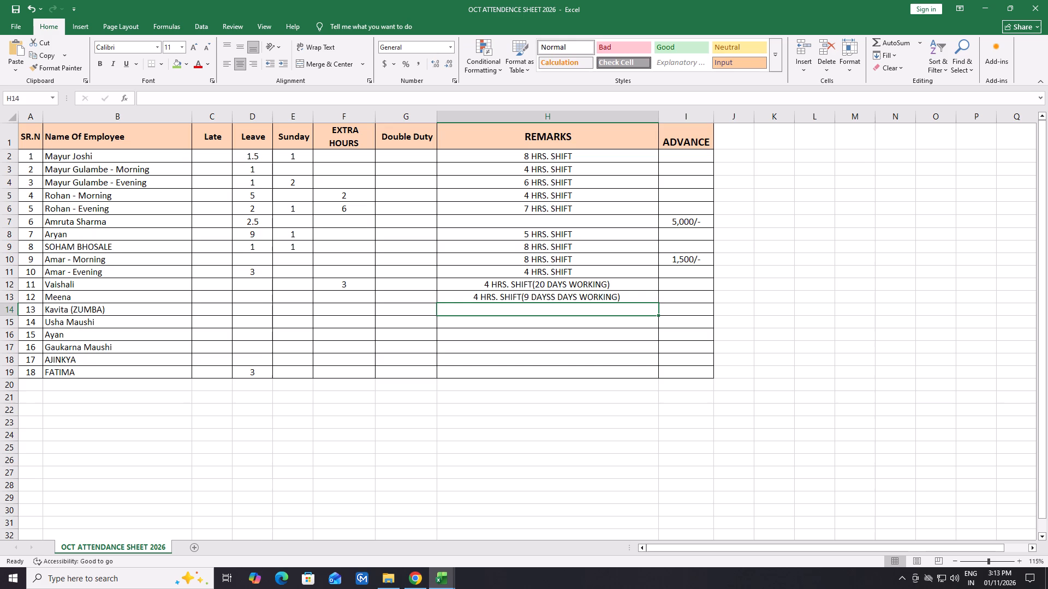
Remove the extra S and the duplicate "DAYS" so serial number 12's remark reads "4 HRS. SHIFT(9 DAYS WORKING)".
click(694, 294)
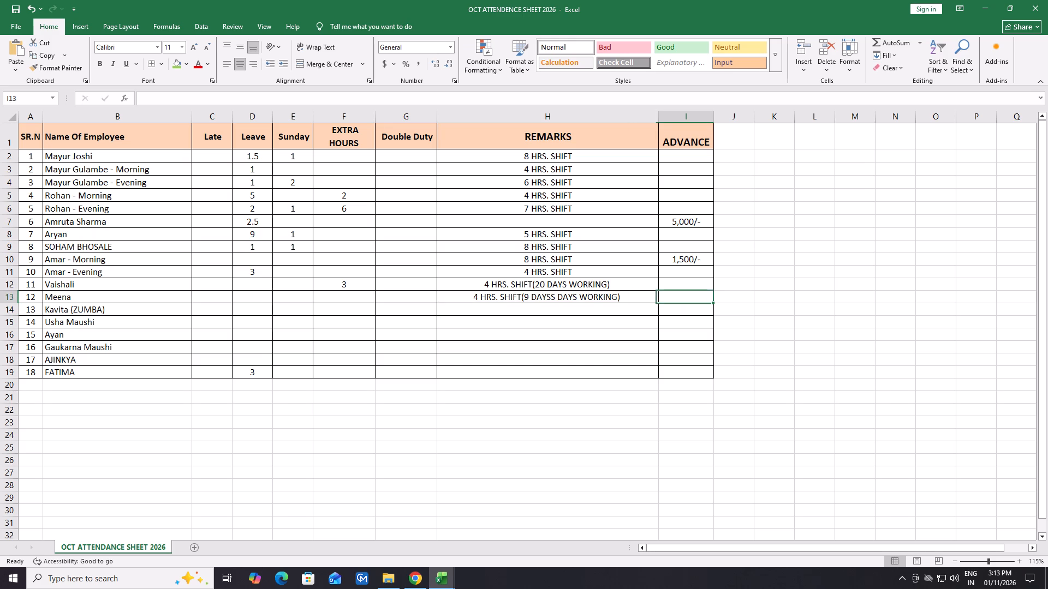
click(525, 311)
triple_click(556, 298)
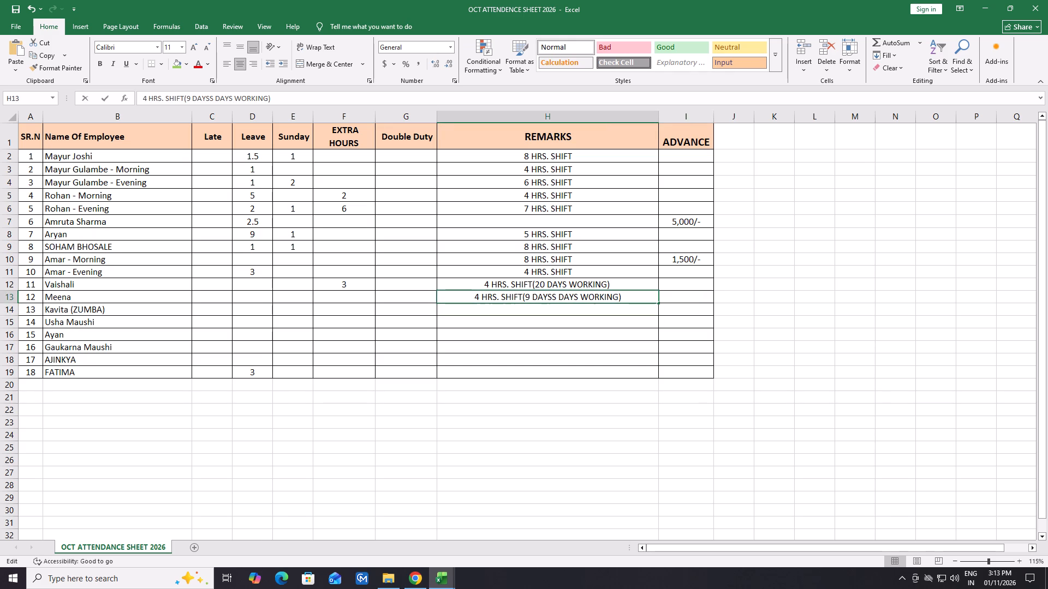
click(555, 297)
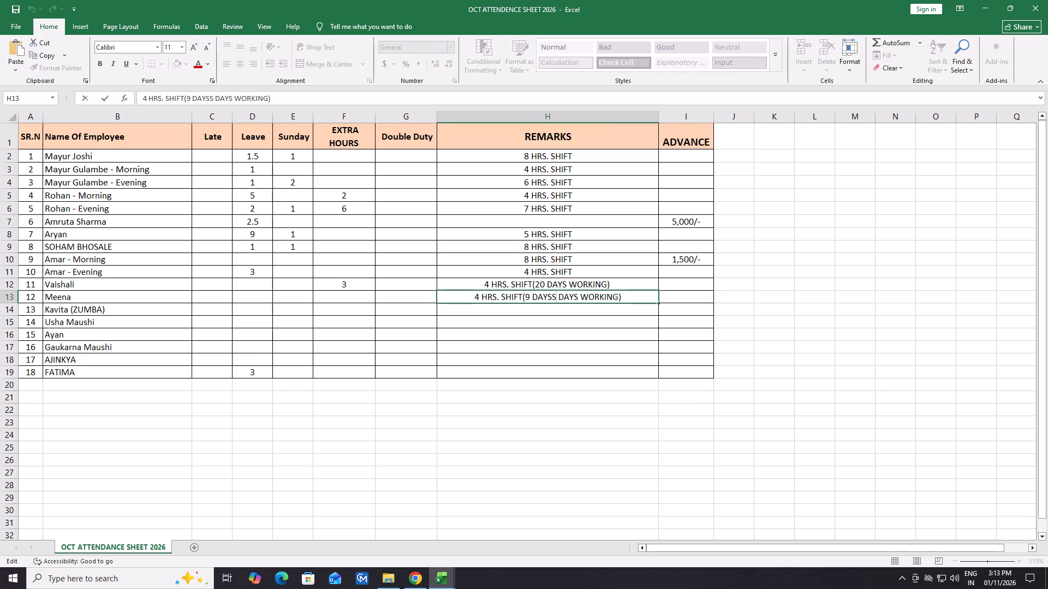
key(BackSpace)
key(Return)
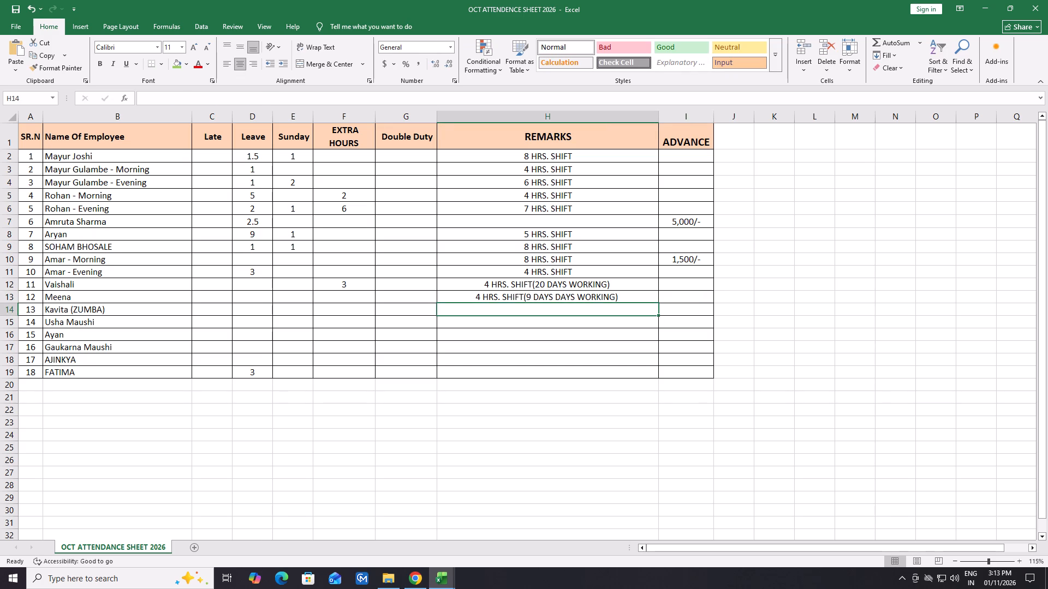
click(549, 305)
double_click(574, 296)
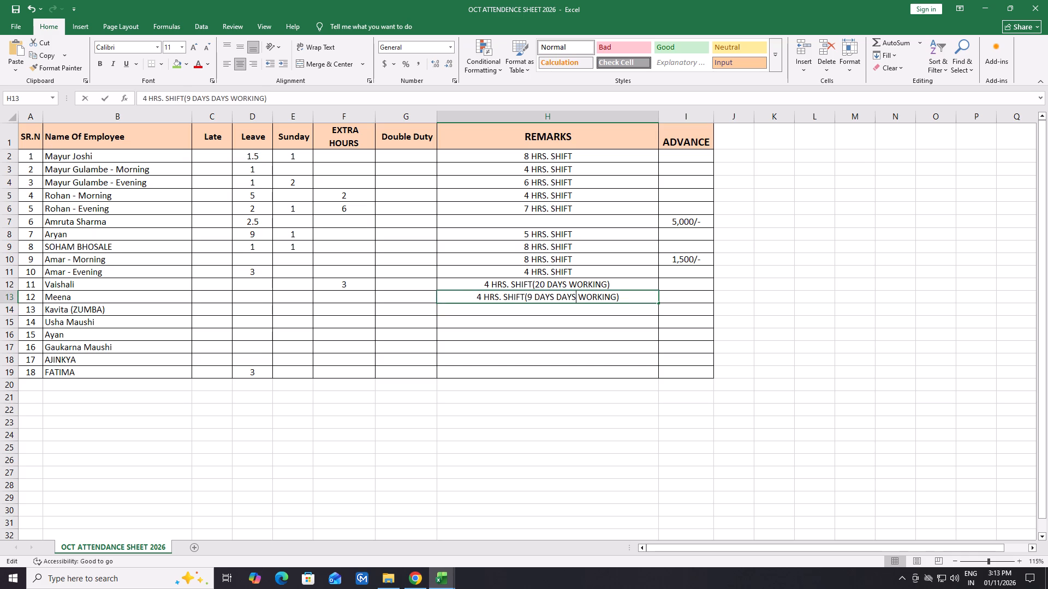
key(BackSpace)
key(BackSpace)
key(BackSpace)
key(BackSpace)
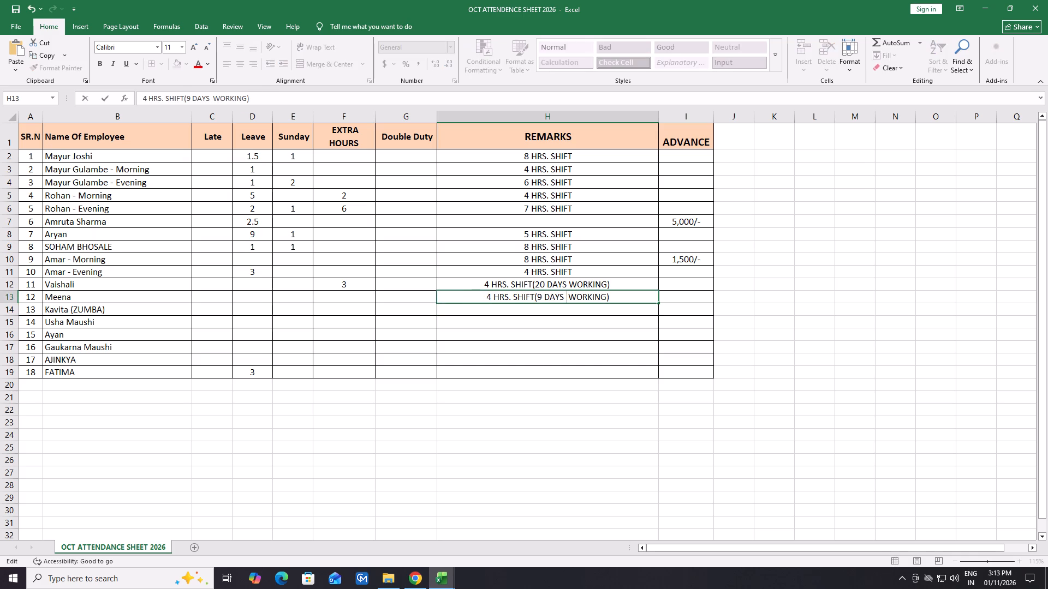
key(BackSpace)
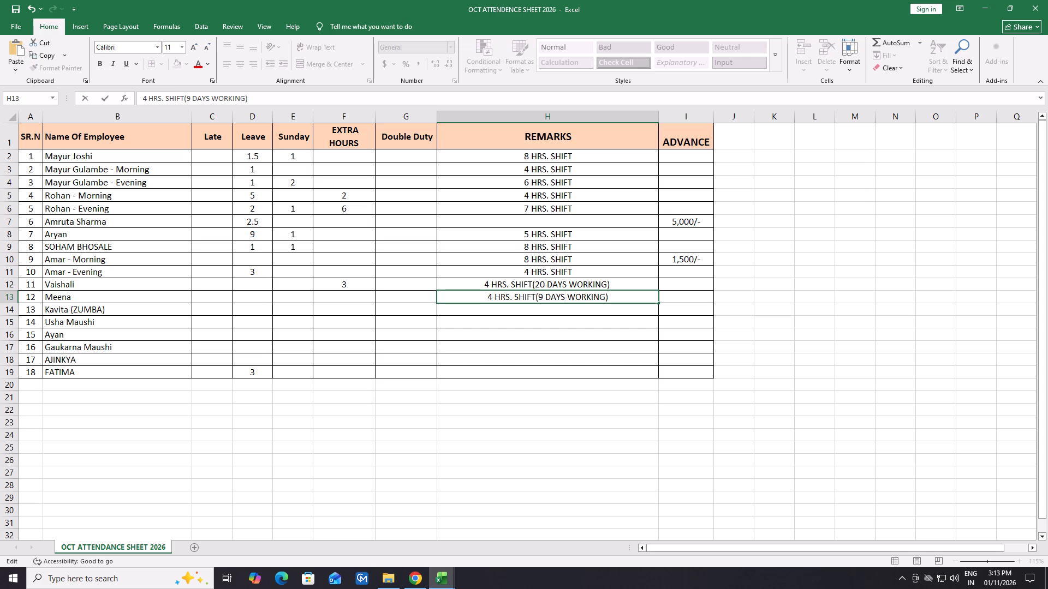
double_click(687, 295)
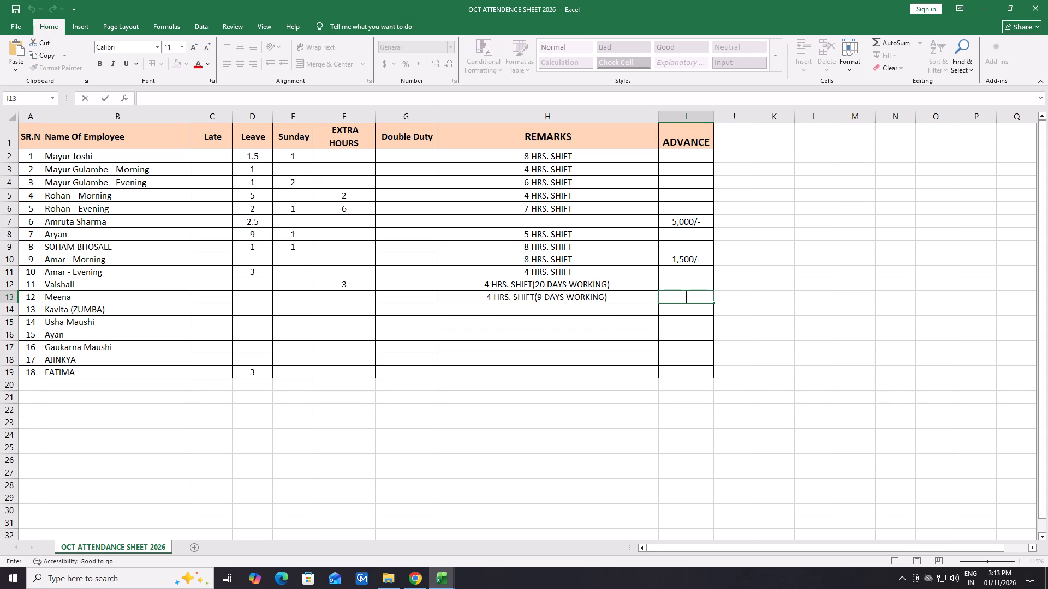
click(587, 310)
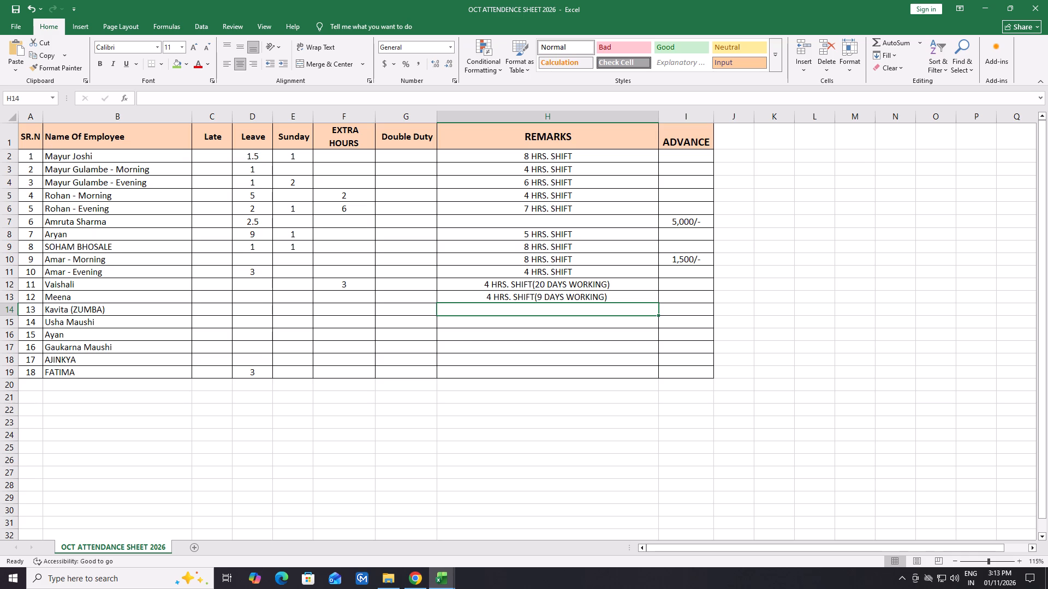
Enter the remark "5 DAYS WORKING" for serial number 13.
click(6, 310)
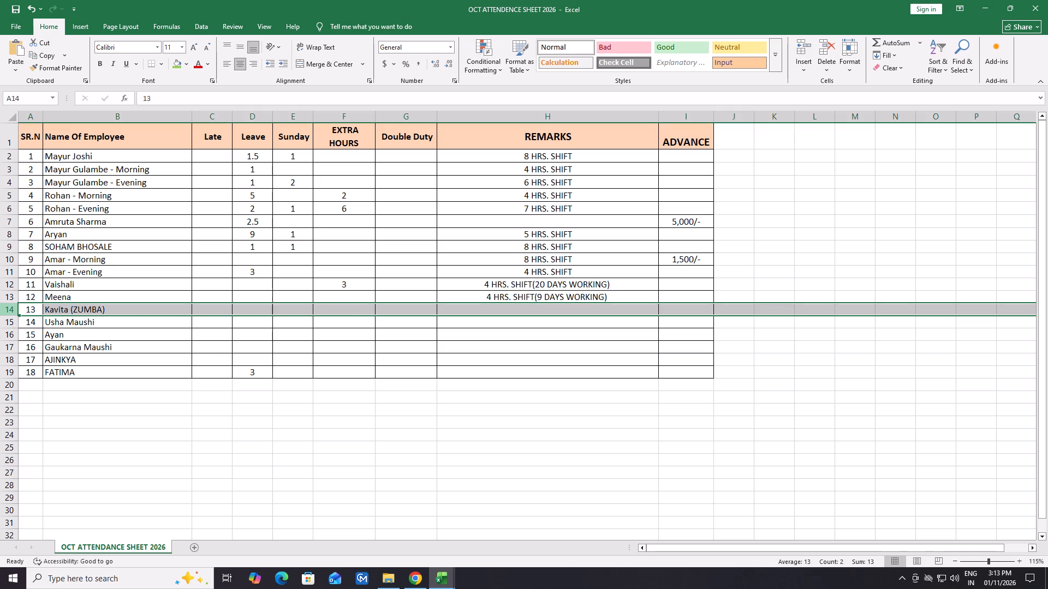
click(227, 316)
click(520, 305)
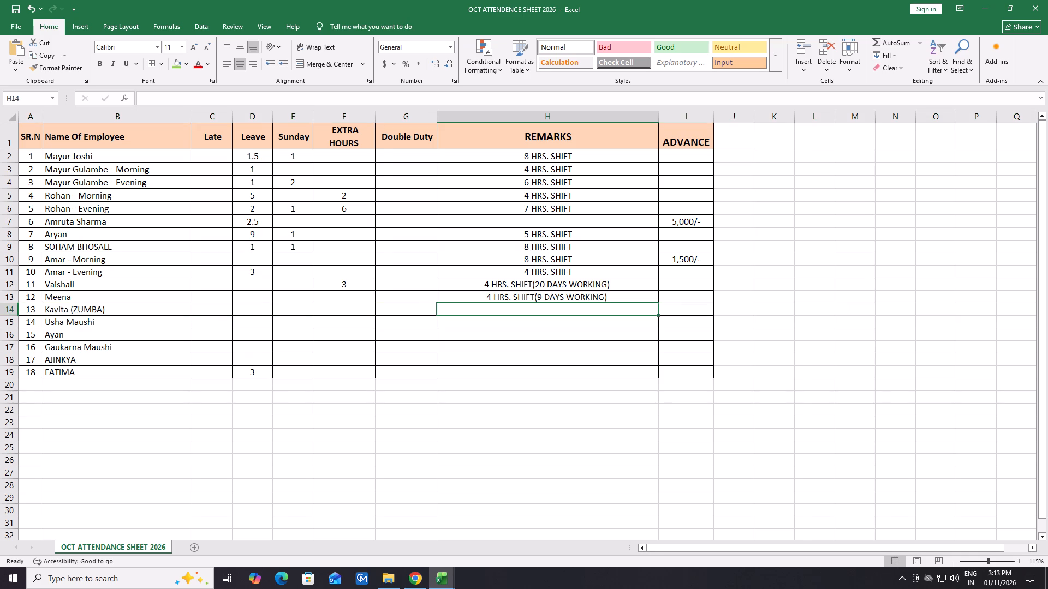
click(6, 309)
click(253, 310)
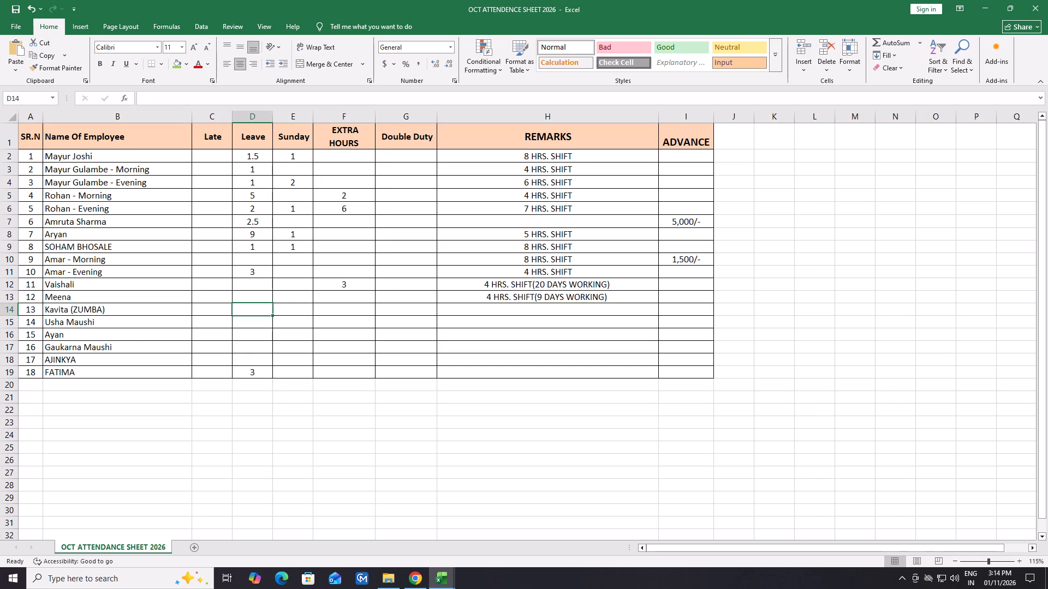
click(284, 310)
click(251, 307)
click(293, 310)
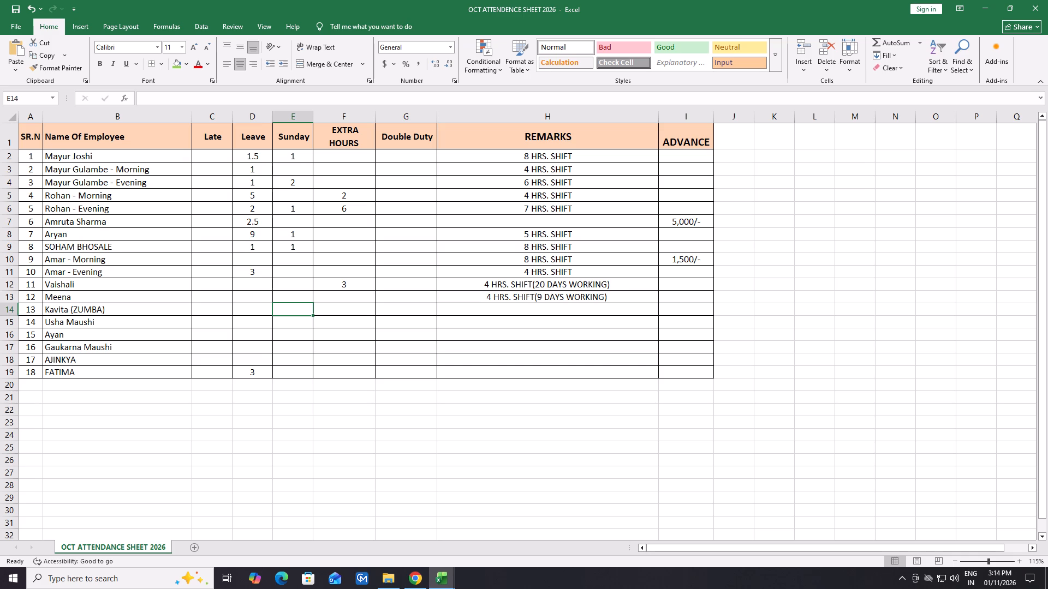
double_click(498, 310)
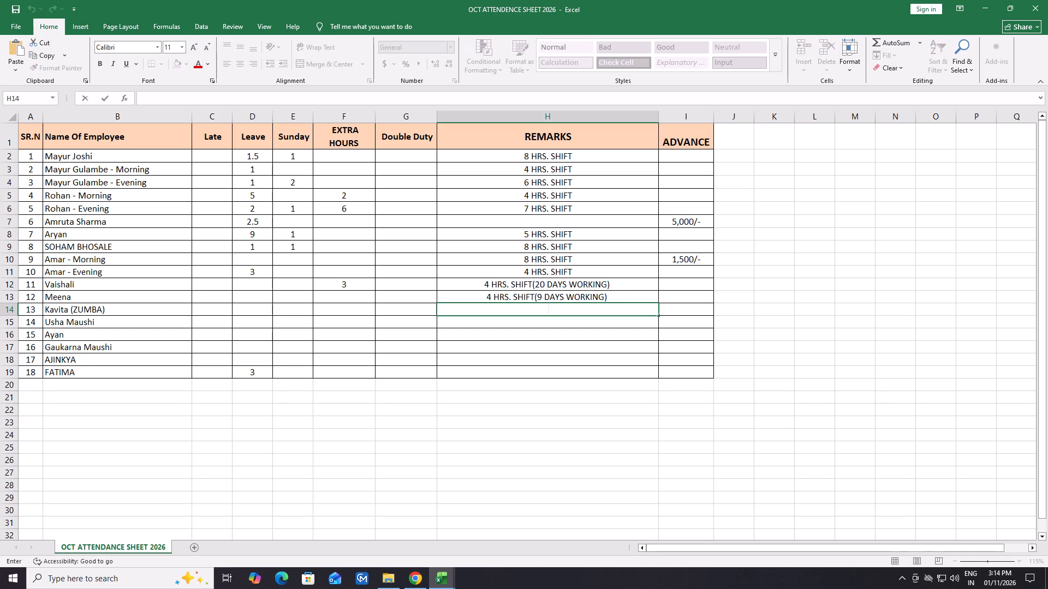
text(5 DAYS WORKING)
key(Return)
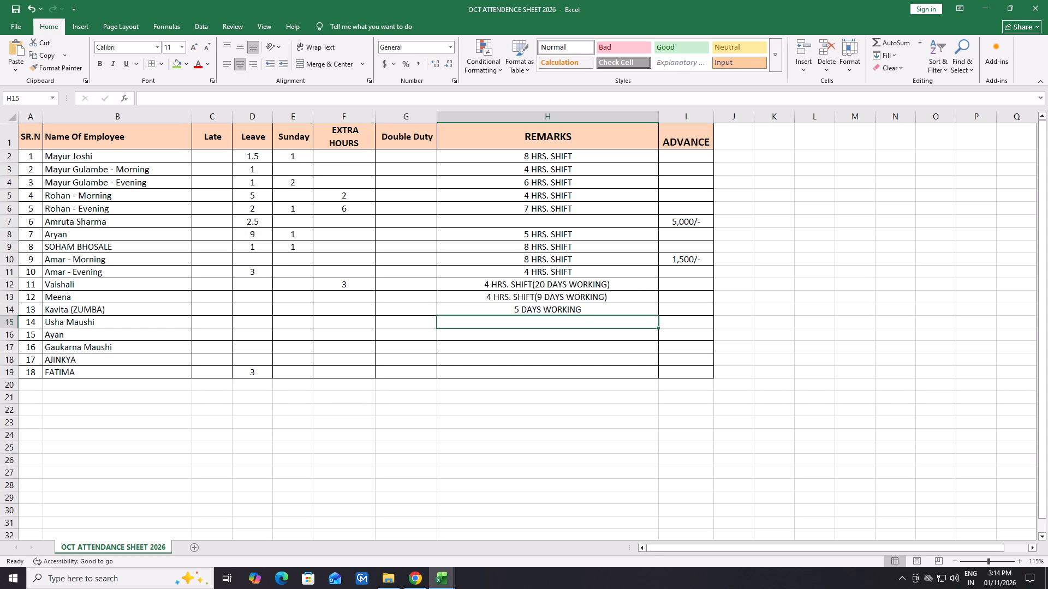
Fill in the missing remark "8 HRS. SHIFT" for serial number 6.
click(9, 324)
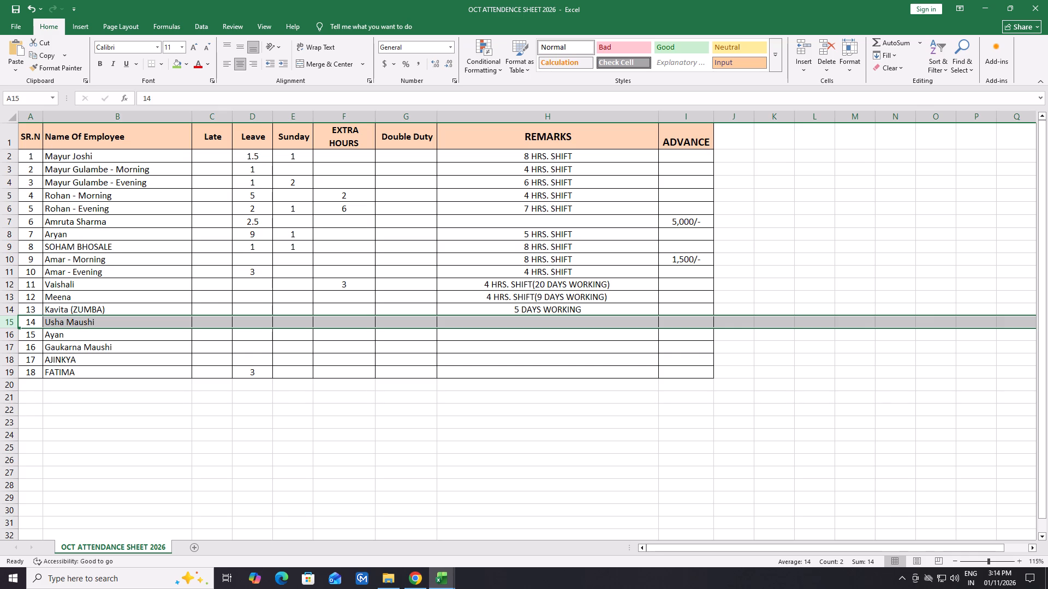
double_click(549, 223)
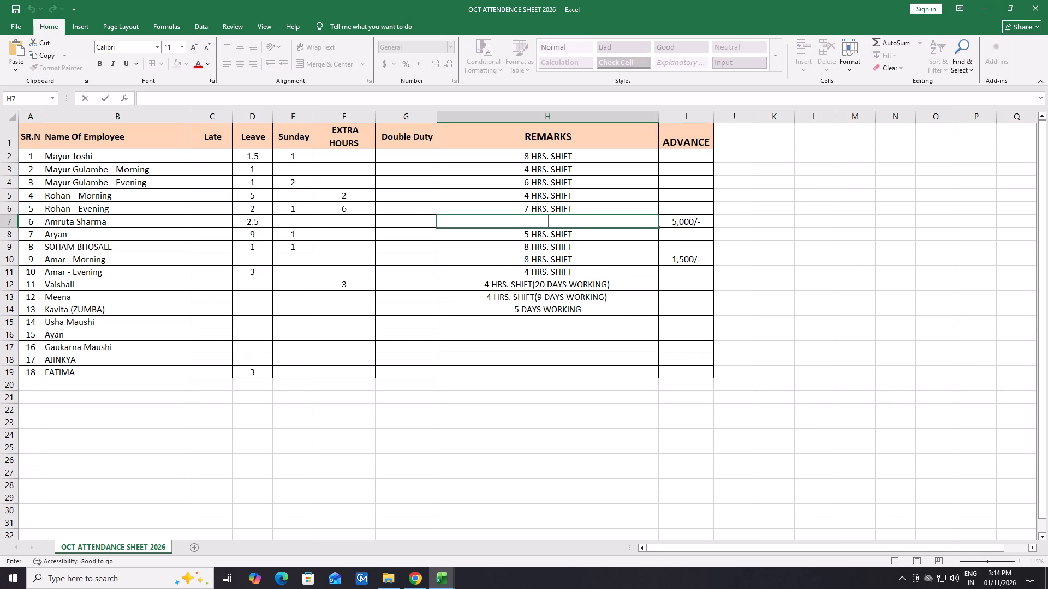
text(8 HRS)
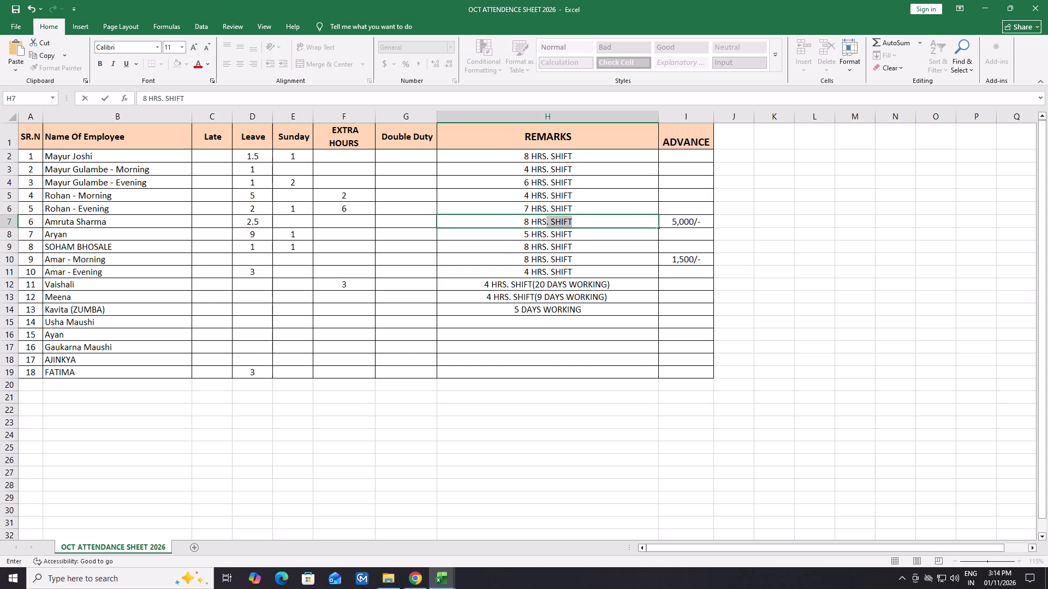
key(Return)
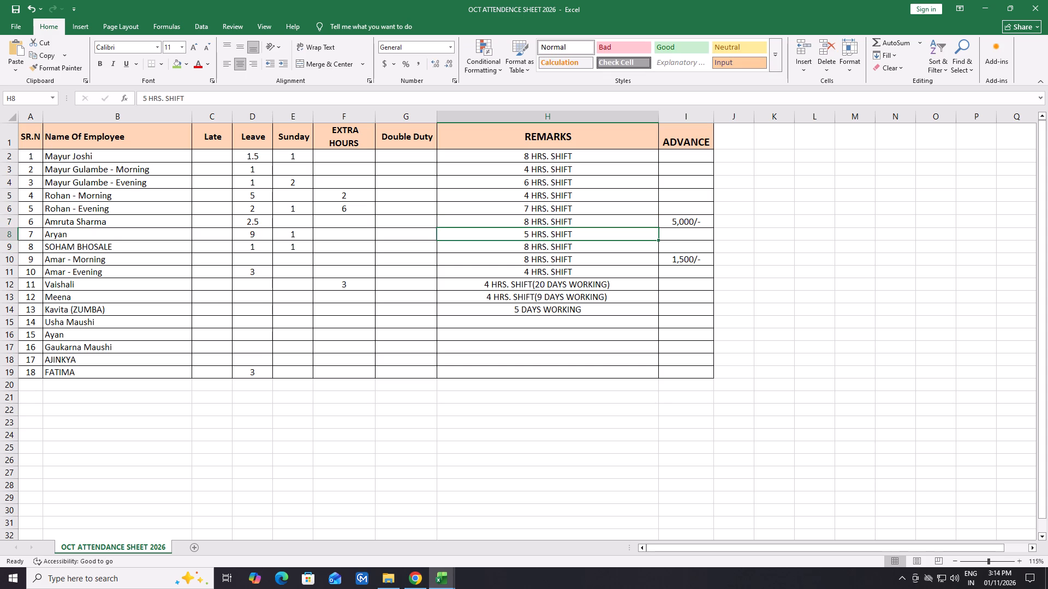
Fill in serial number 14 with the remark "8 HRS. SHIFT" and 2 in the Sunday column.
double_click(541, 321)
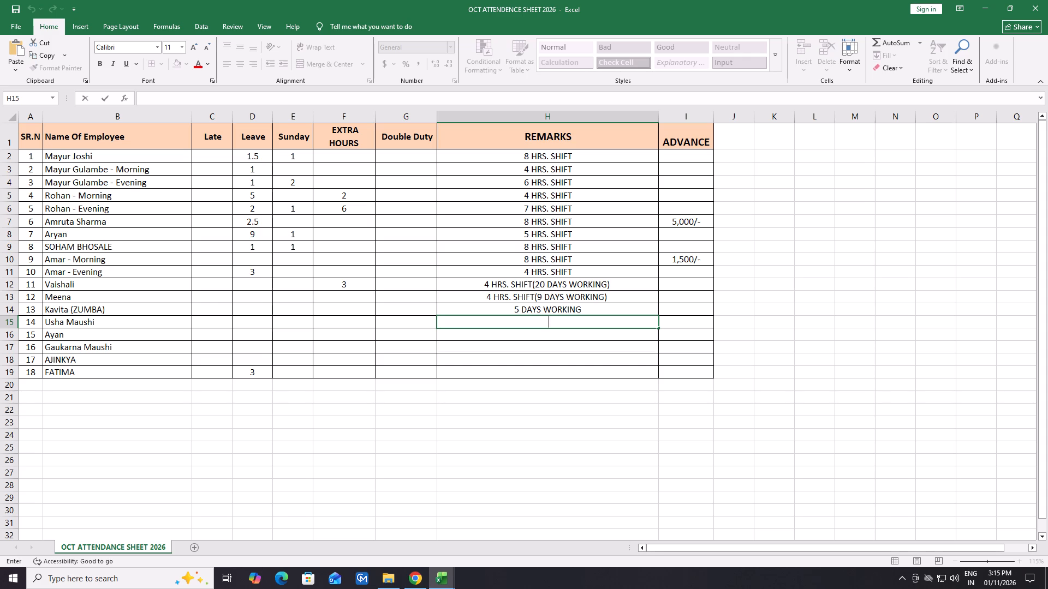
text(8 H)
key(Return)
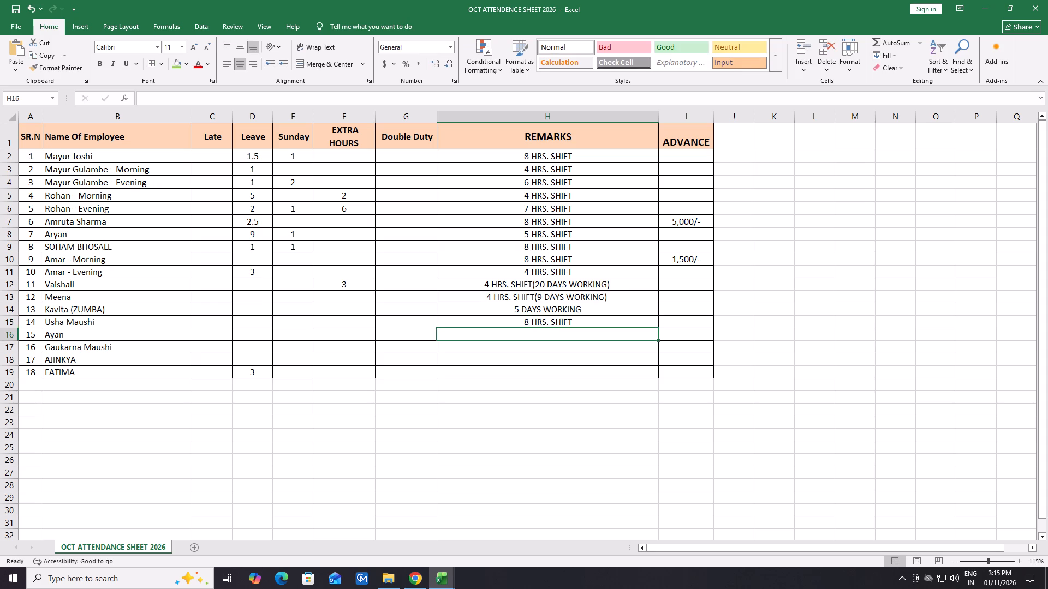
click(7, 323)
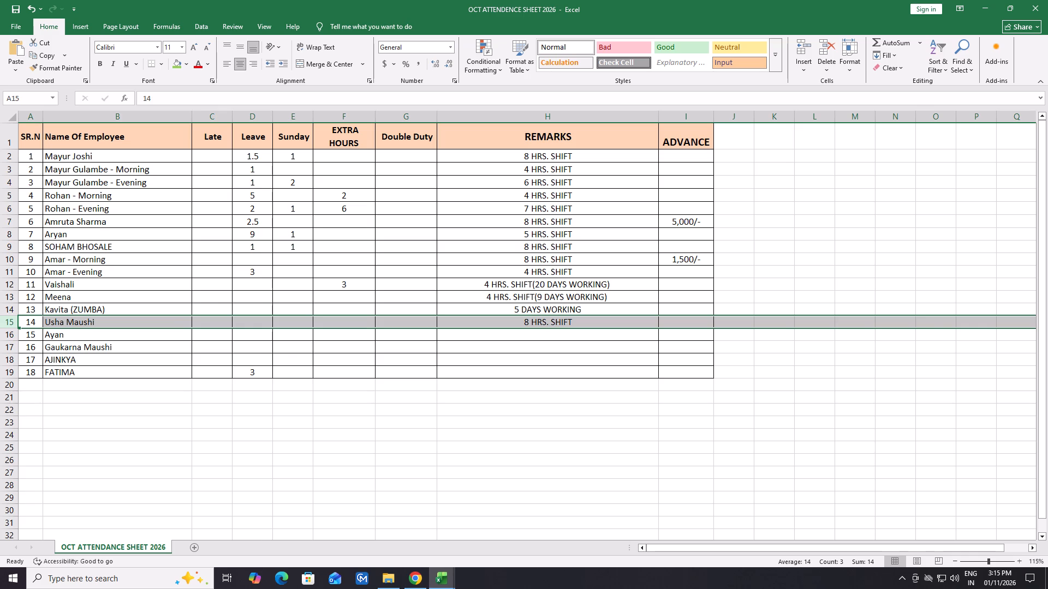
click(301, 323)
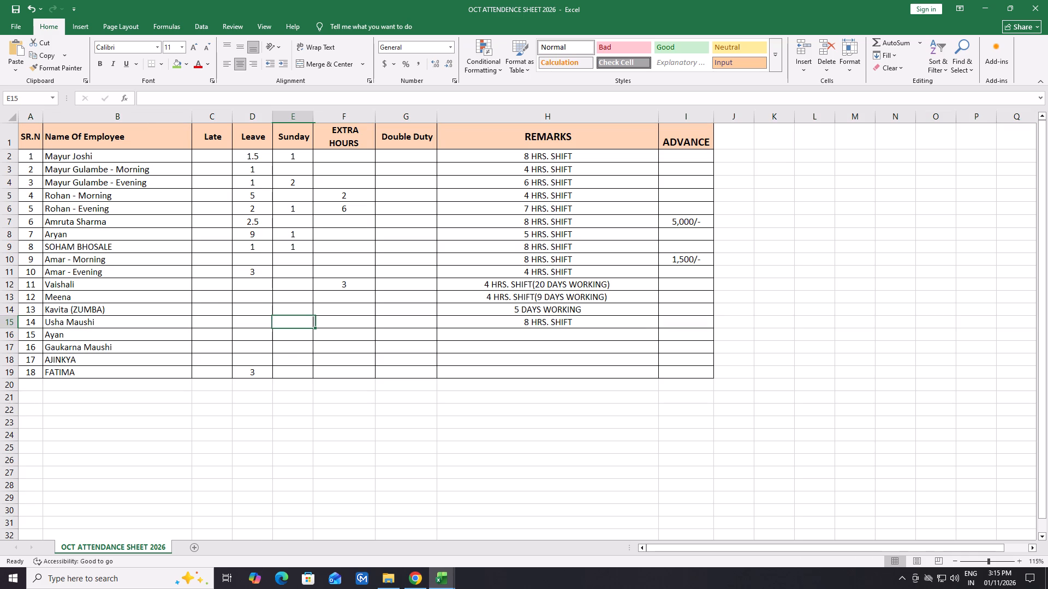
key(2)
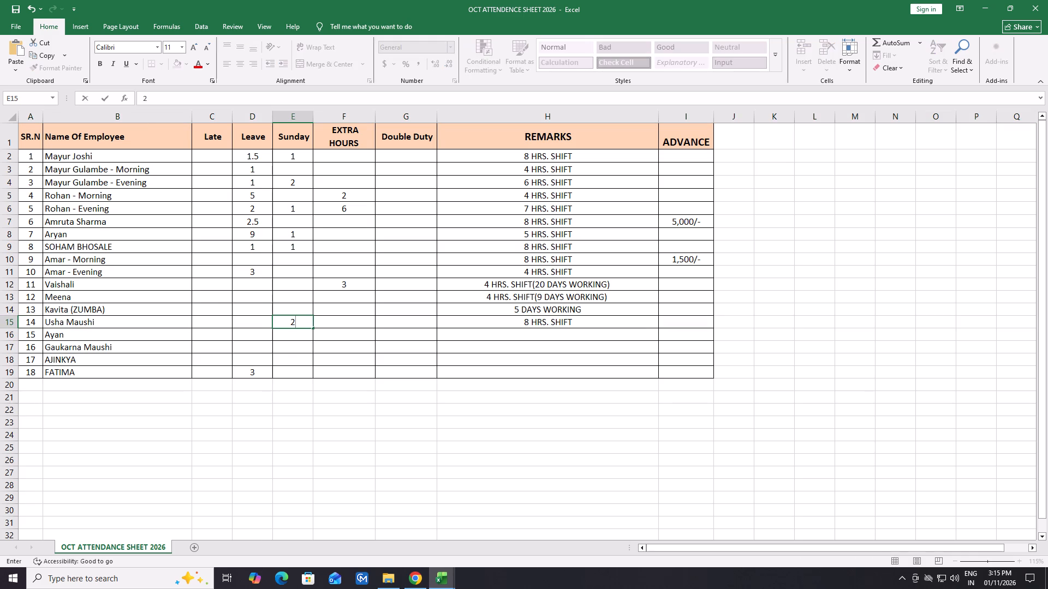
Enter 25 for Double Duty, 5 for Extra Hours and 4 for Sunday in serial number 15's row.
click(245, 339)
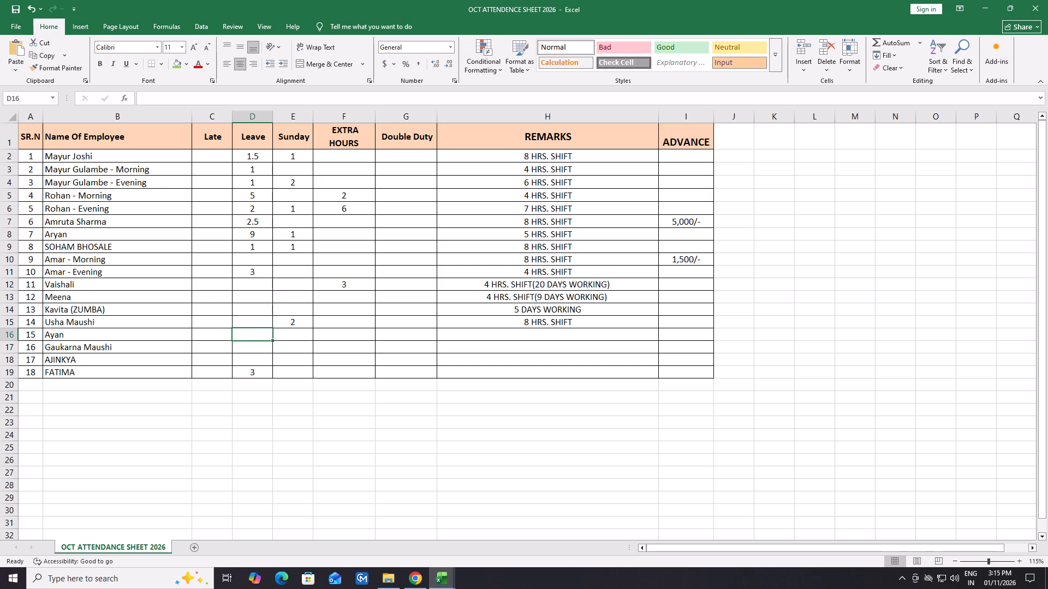
click(399, 339)
text(25)
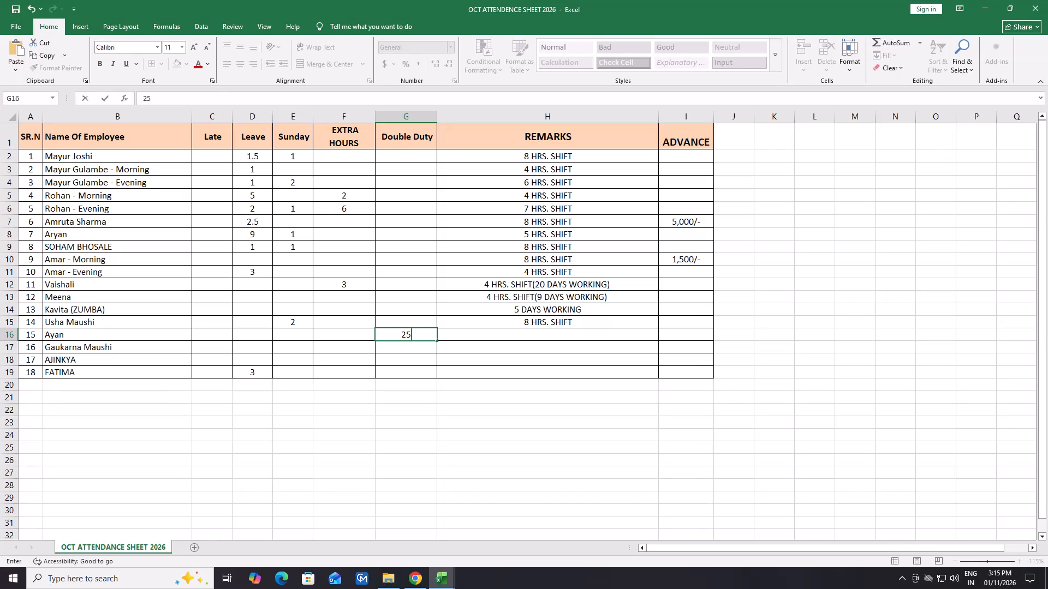
click(337, 332)
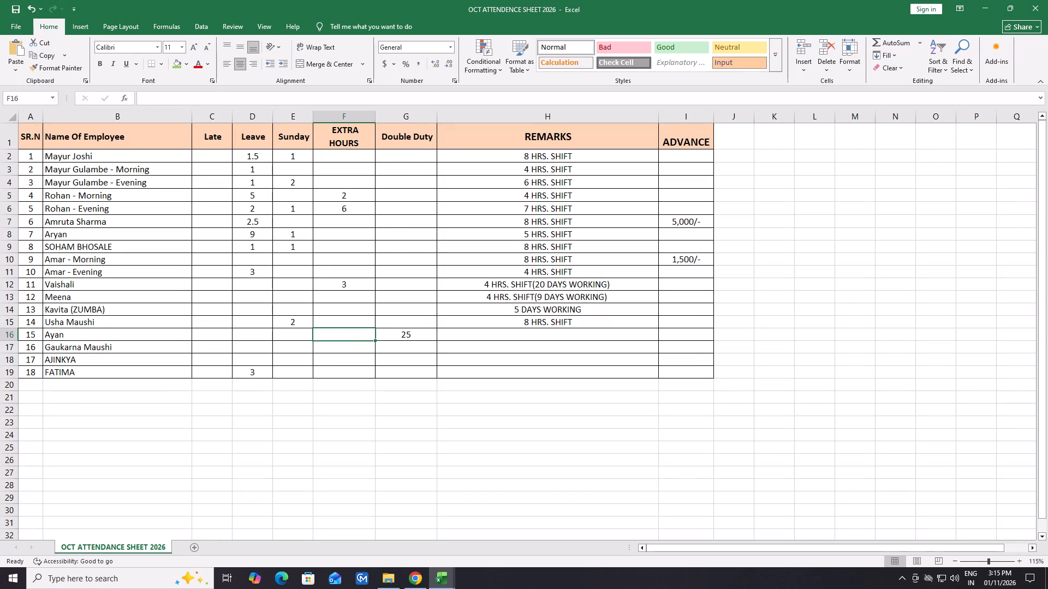
key(5)
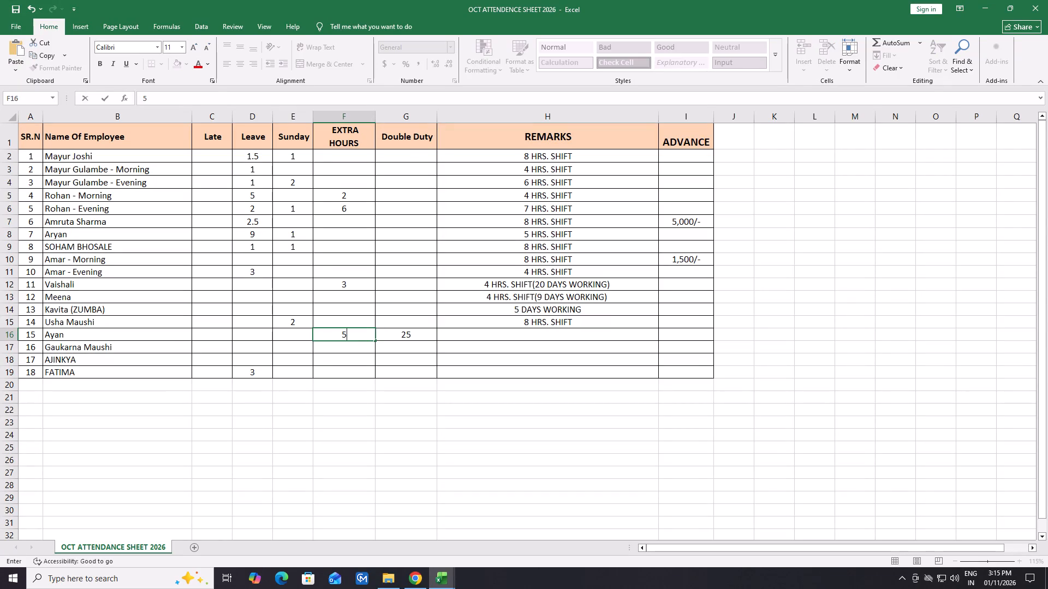
click(292, 333)
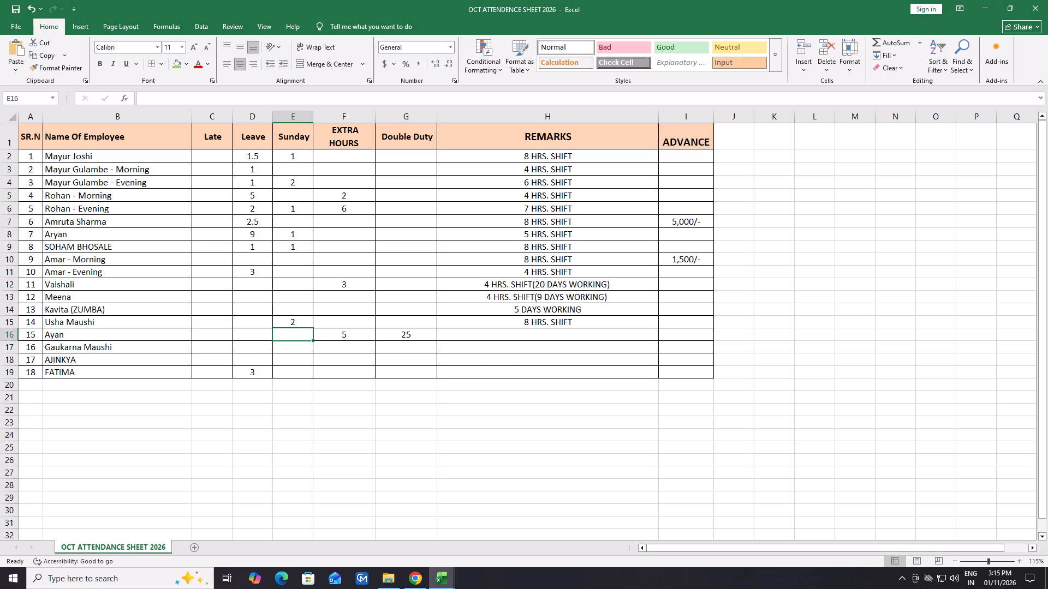
key(4)
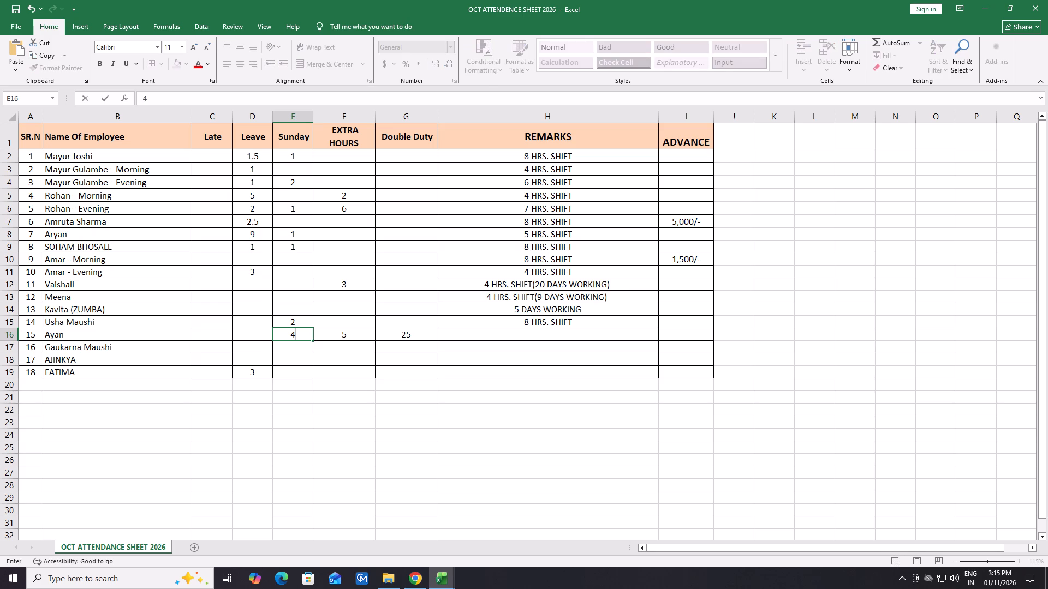
Fill in the remark "8 HRS. SHIFT" for serial number 15 from the row above.
double_click(513, 332)
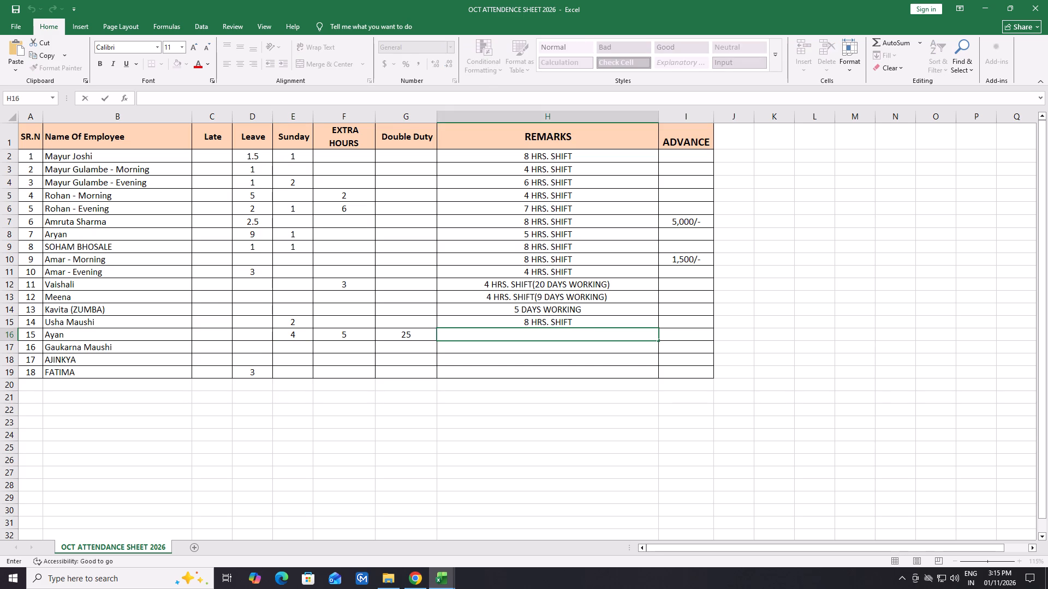
double_click(580, 394)
click(536, 335)
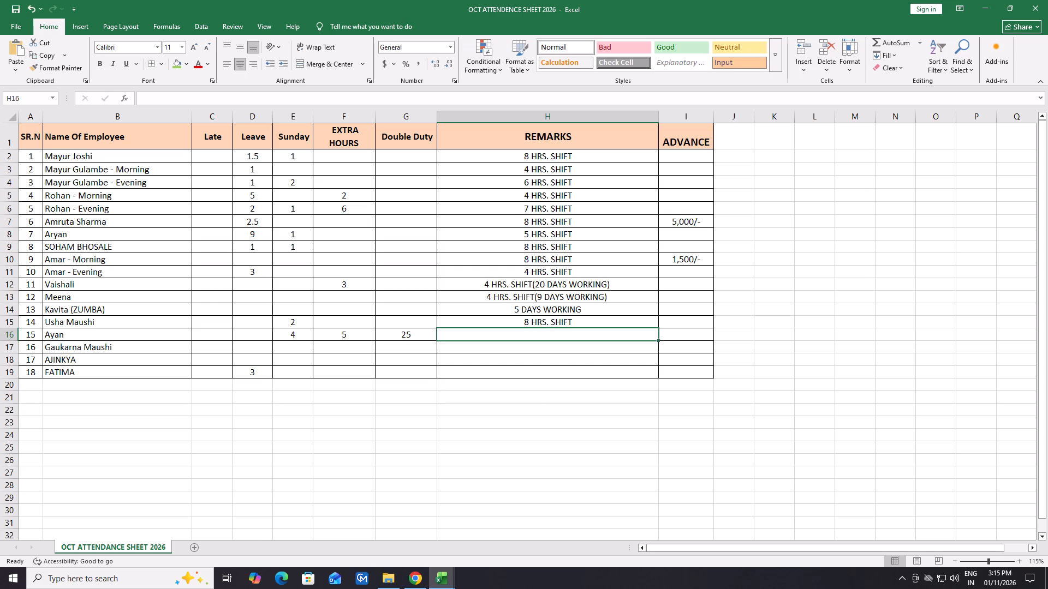
key(ctrl+d)
click(552, 376)
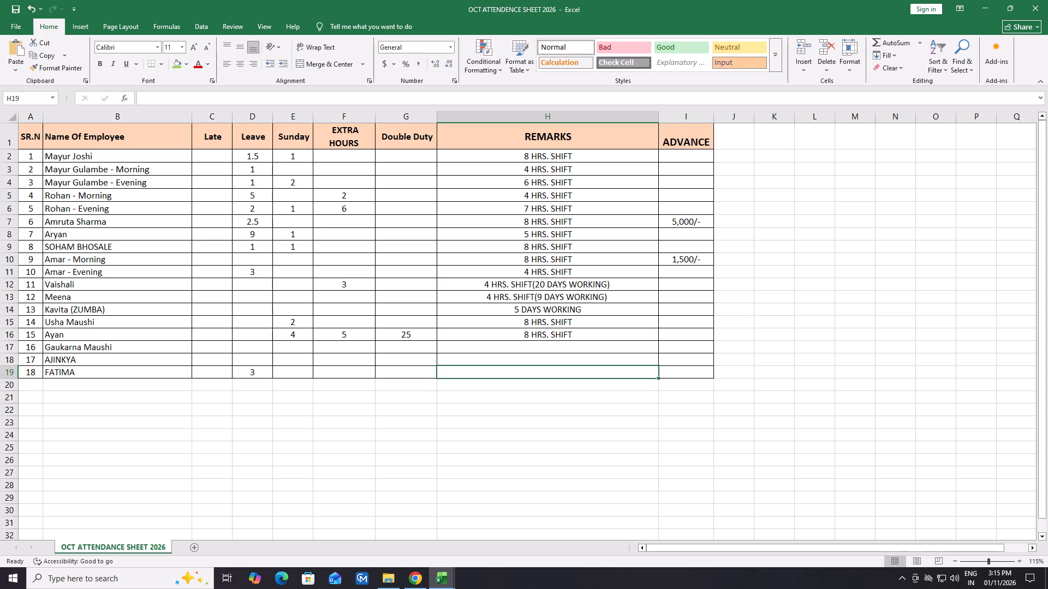
Fill in serial number 16 with the remark "8 HRS. SHIFT" and 2 in the Sunday column.
click(254, 350)
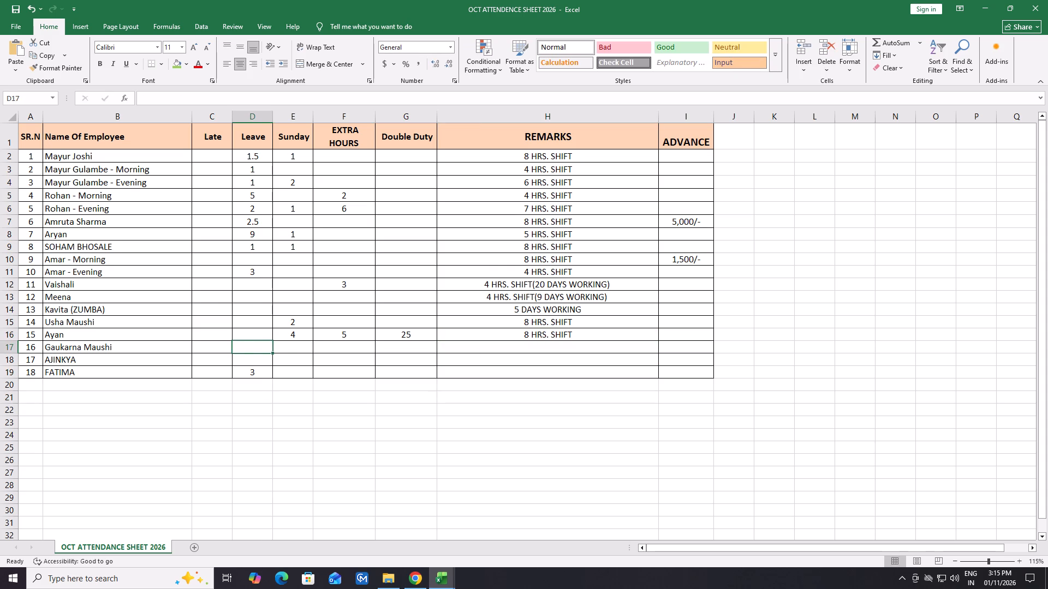
double_click(294, 353)
click(346, 353)
click(334, 411)
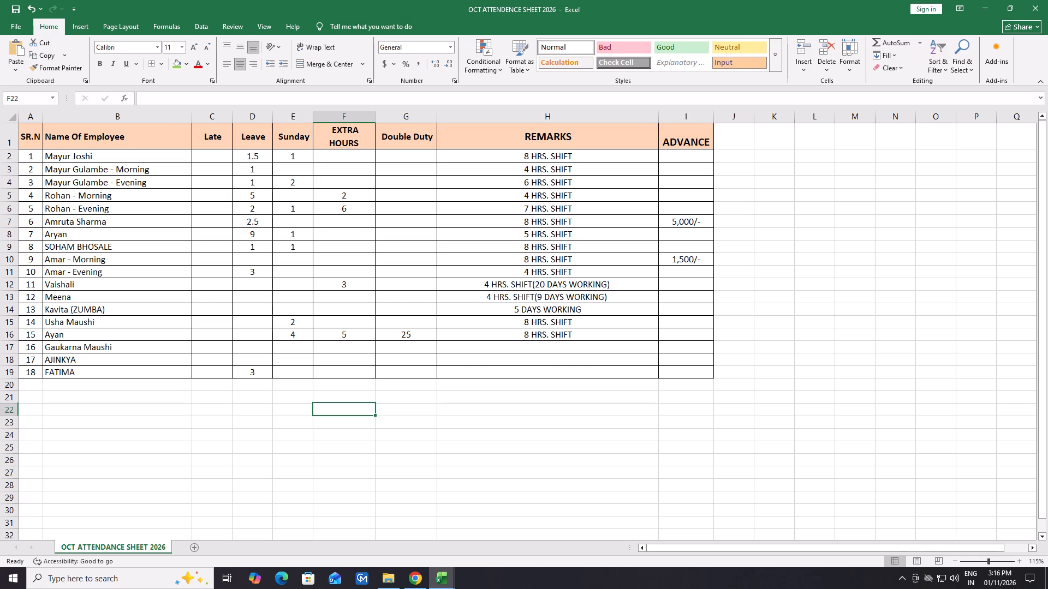
click(544, 261)
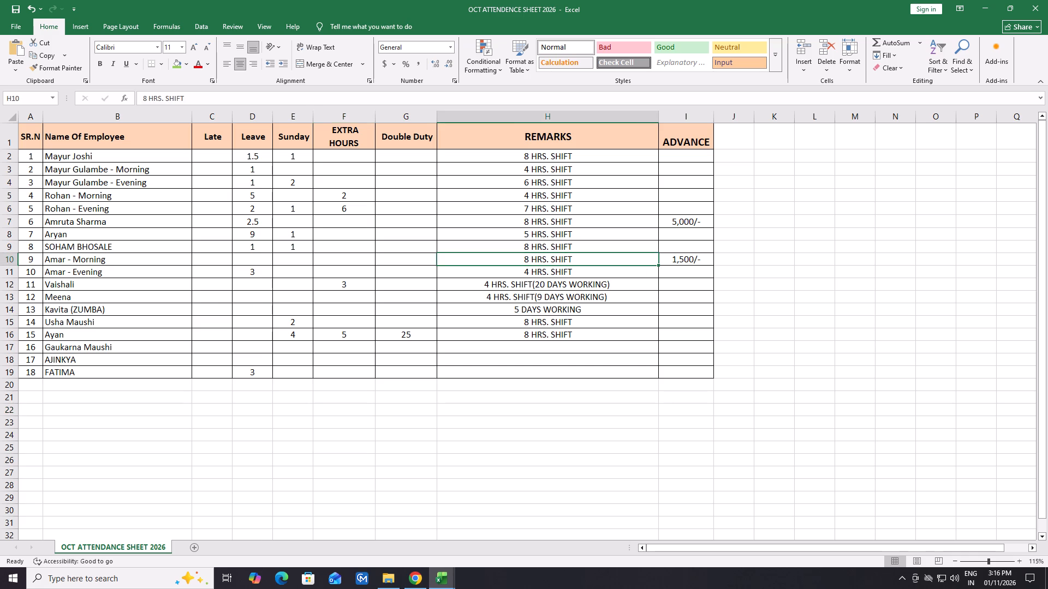
click(537, 272)
click(528, 249)
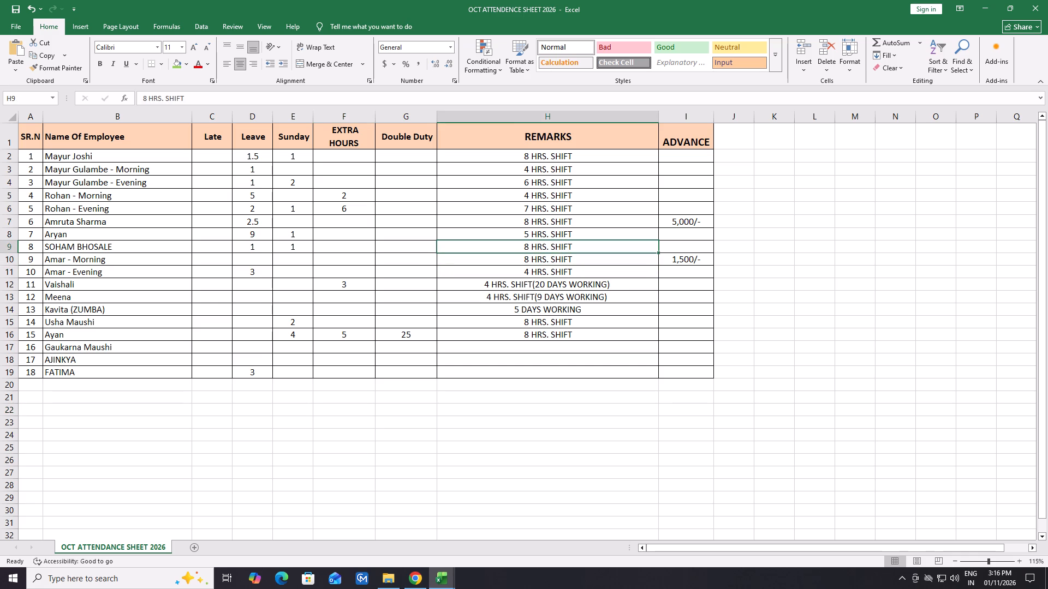
click(551, 341)
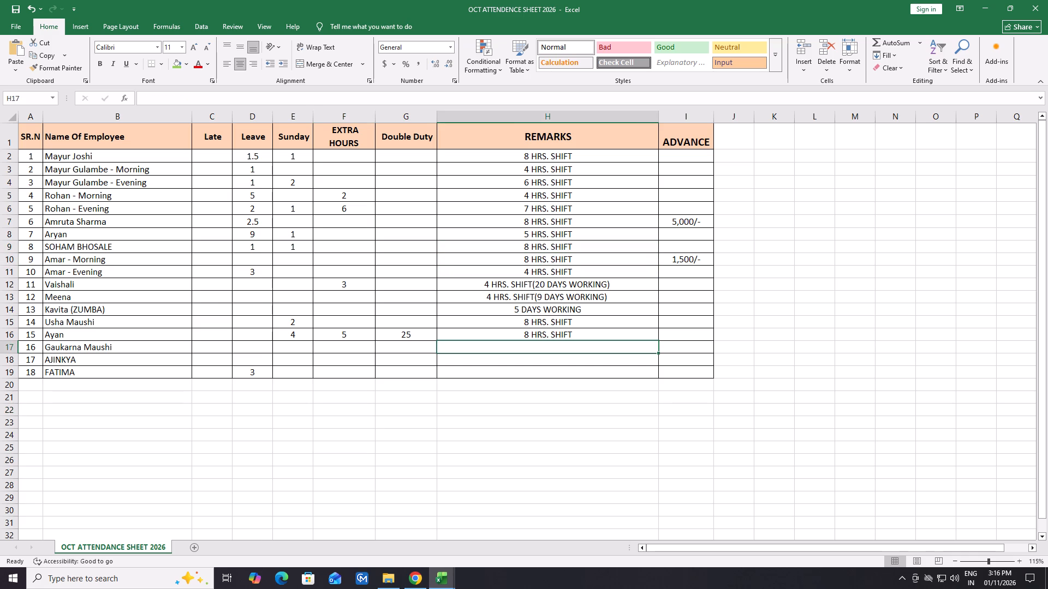
key(ctrl+d)
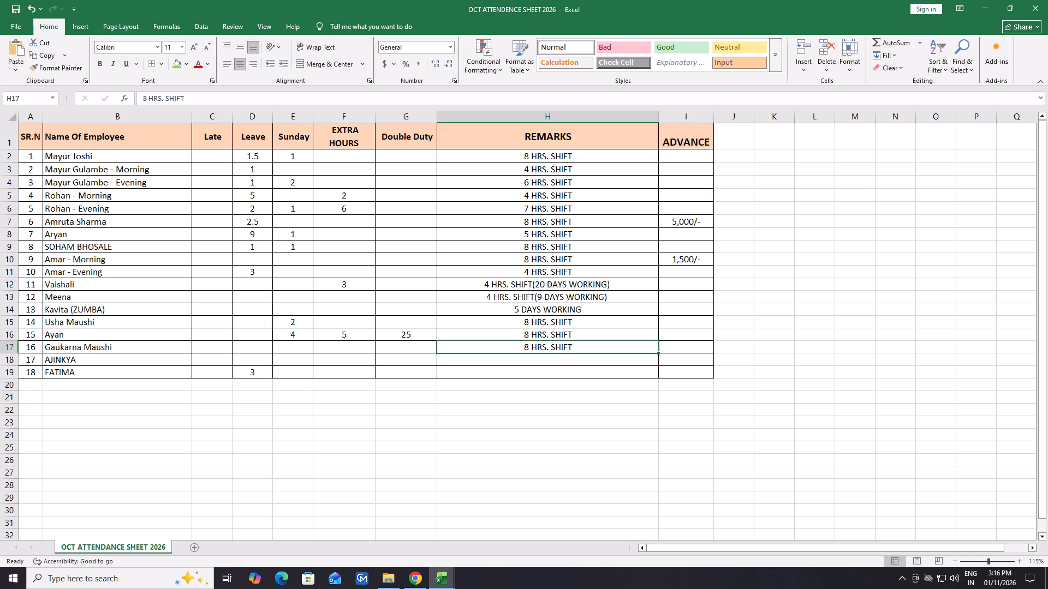
click(300, 346)
key(2)
key(Return)
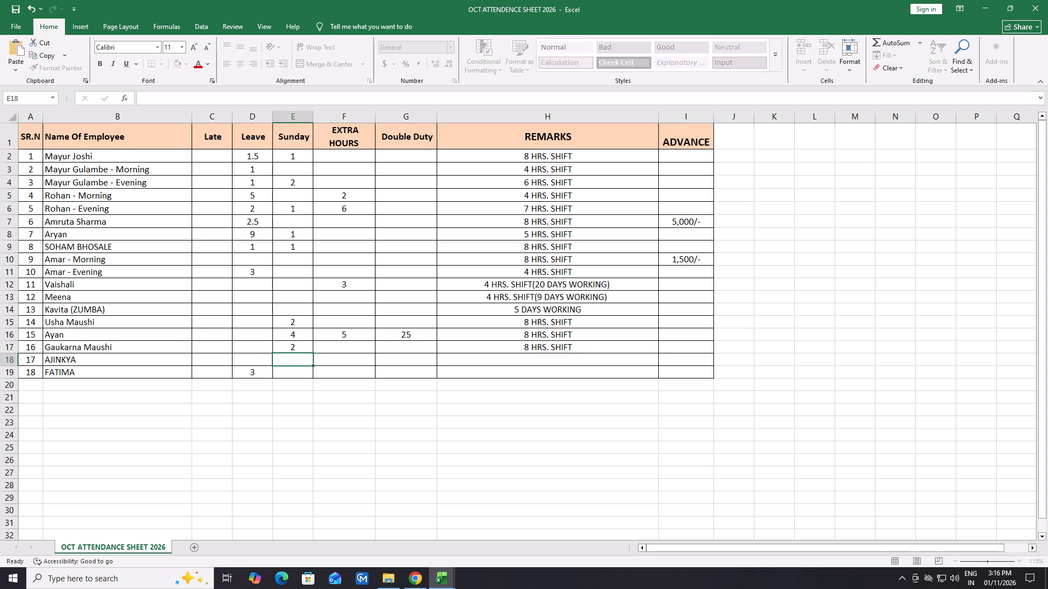
Fill in serial number 17 with 2 Extra Hours, 2 in the Sunday column and the remark "8 HRS. SHIFT".
click(263, 358)
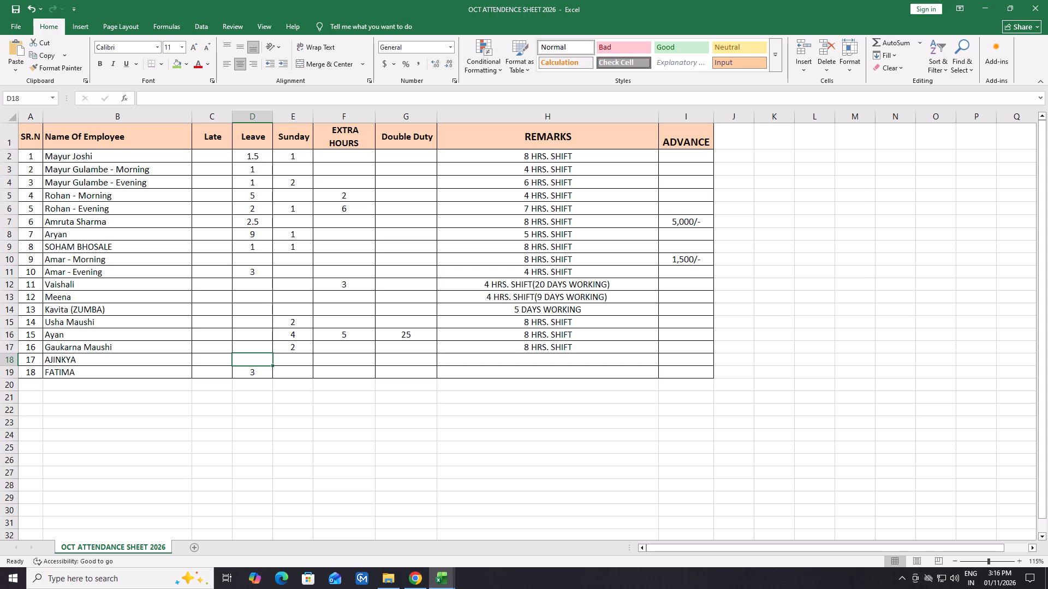
click(342, 358)
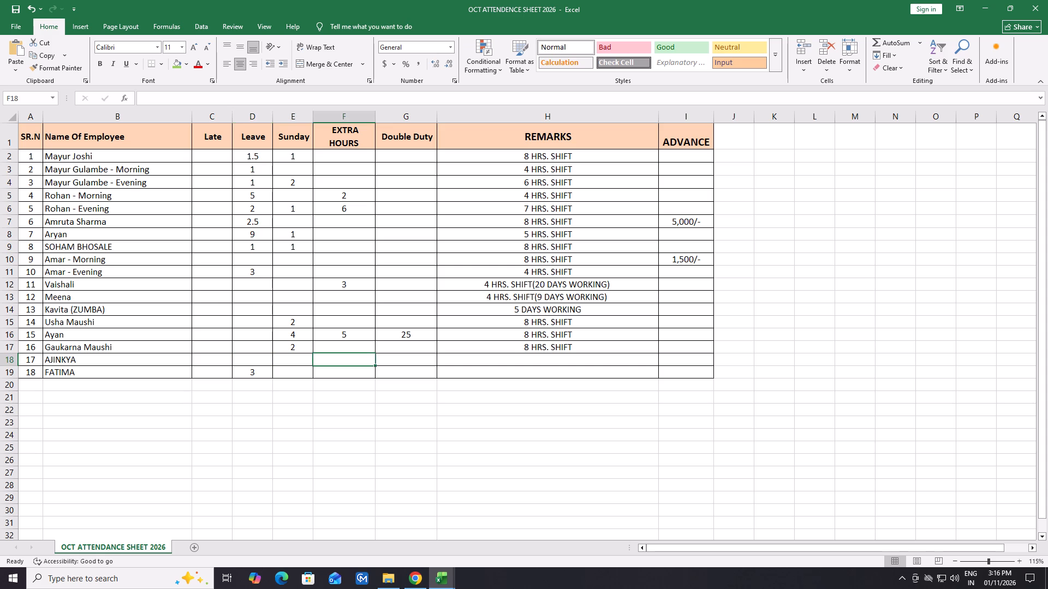
key(2)
click(299, 358)
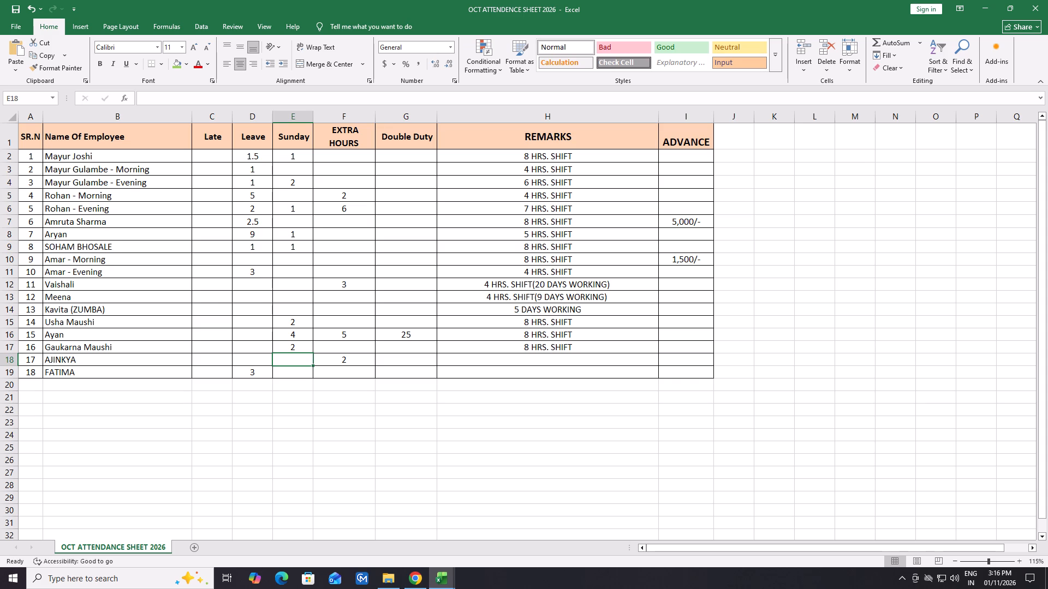
key(2)
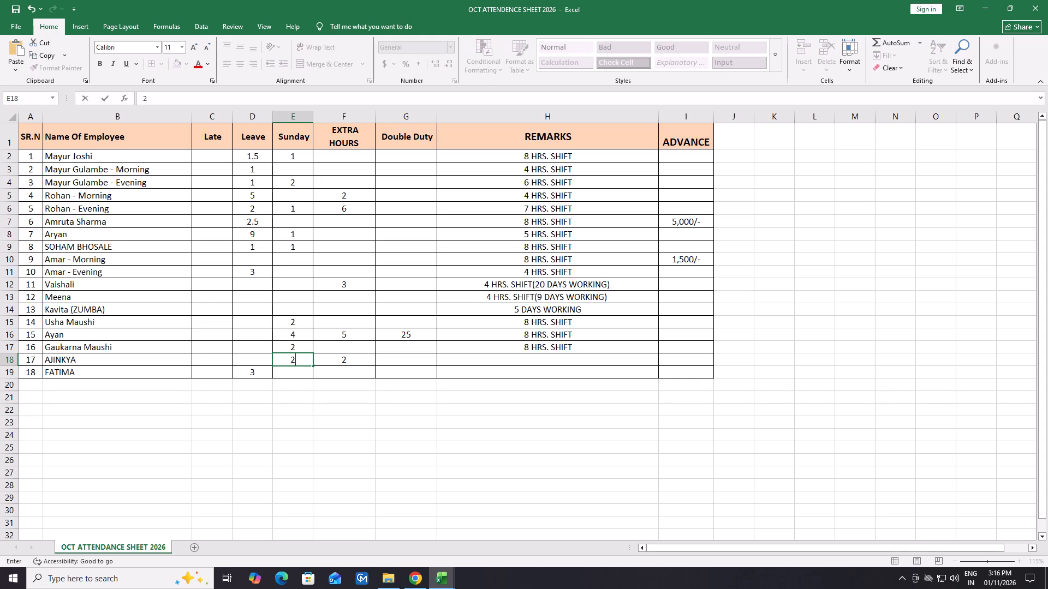
click(545, 356)
key(ctrl+d)
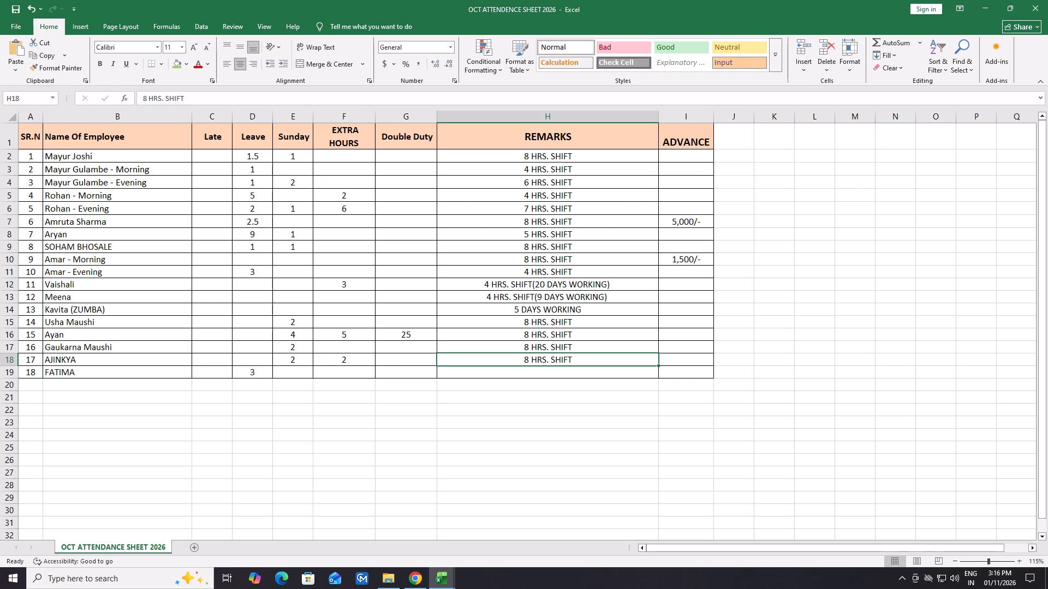
click(604, 383)
Enter the remark "4 HRS. SHIFT" for serial number 18 and centre it in its cell.
click(541, 369)
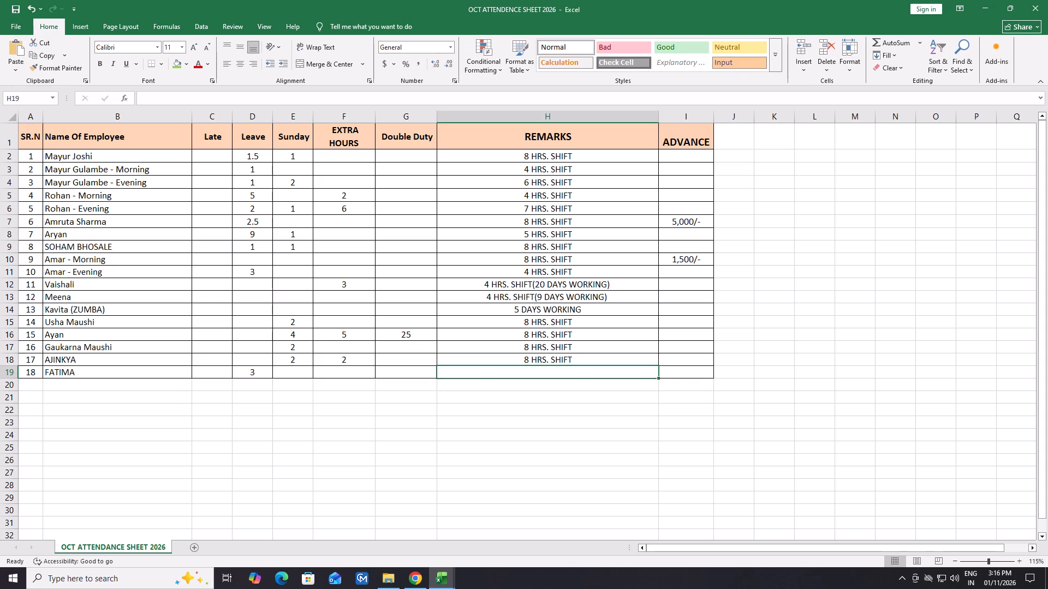
key(4)
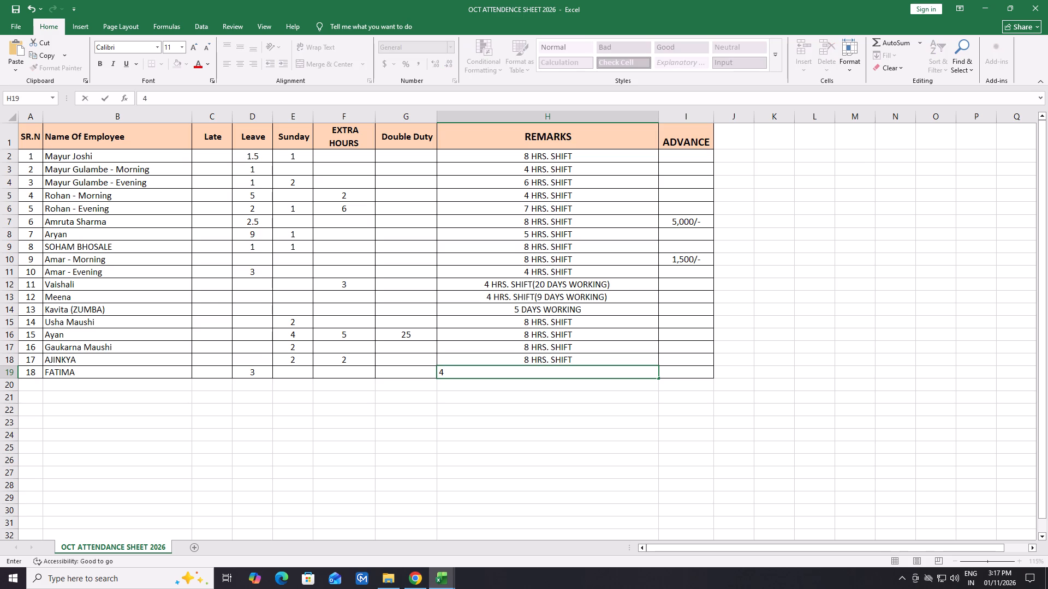
key(h)
key(r)
key(s)
text(. SG)
key(BackSpace)
text(HIFT)
click(443, 370)
key(space)
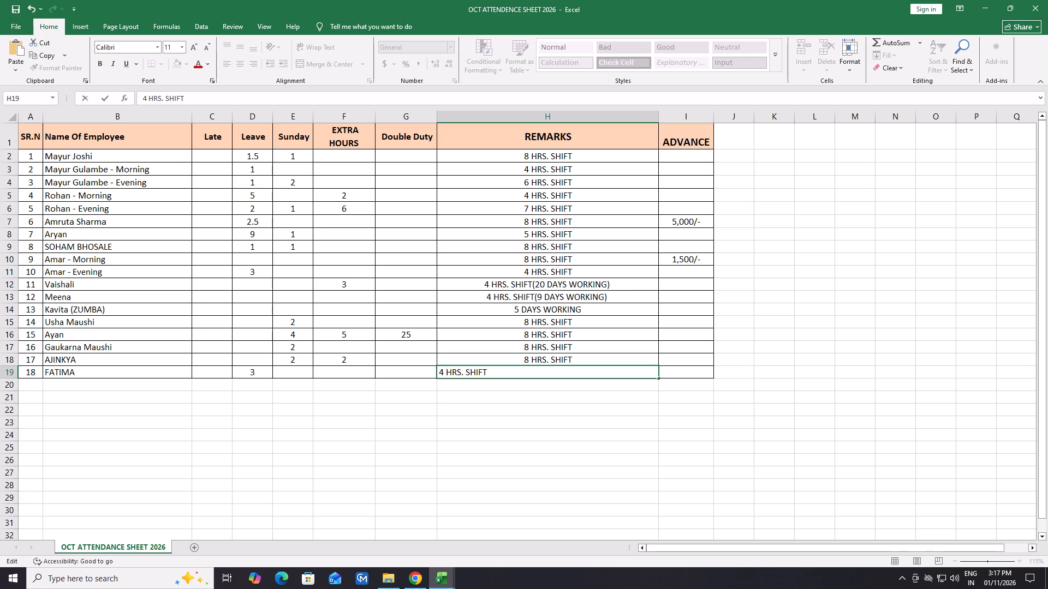
click(515, 399)
click(495, 375)
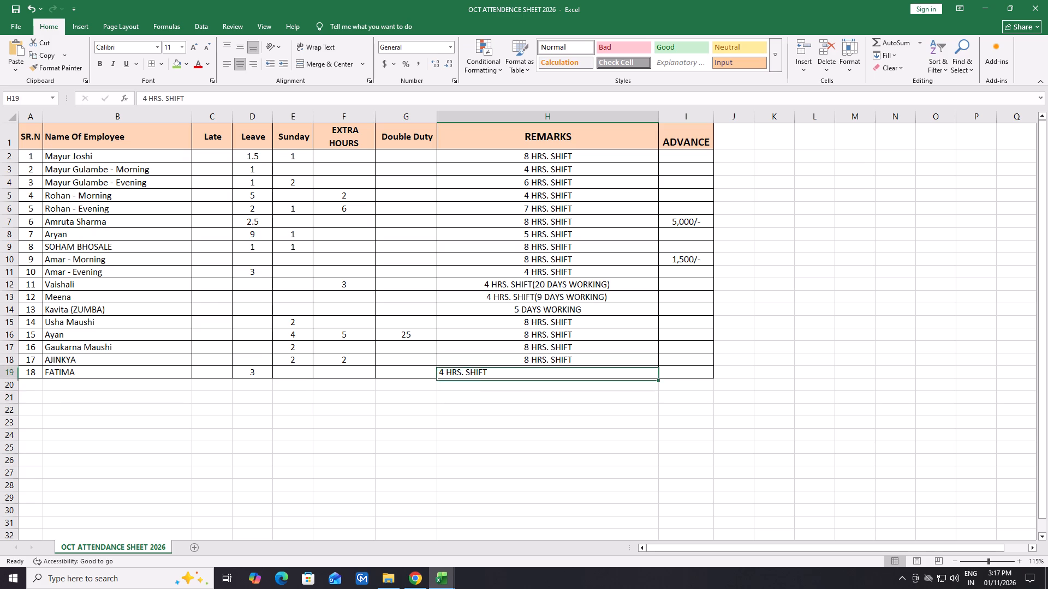
click(241, 69)
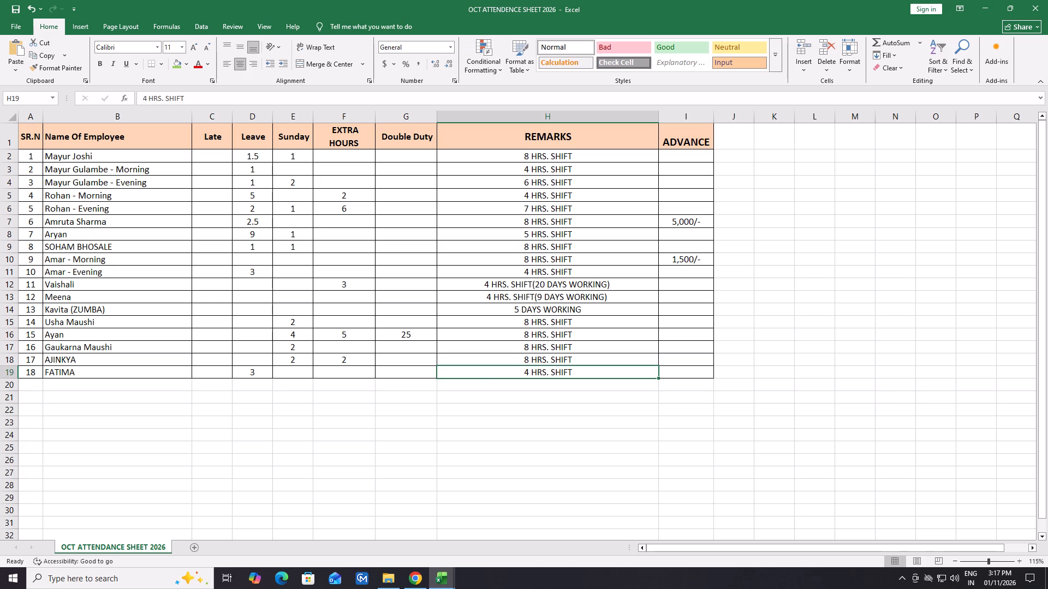
click(558, 437)
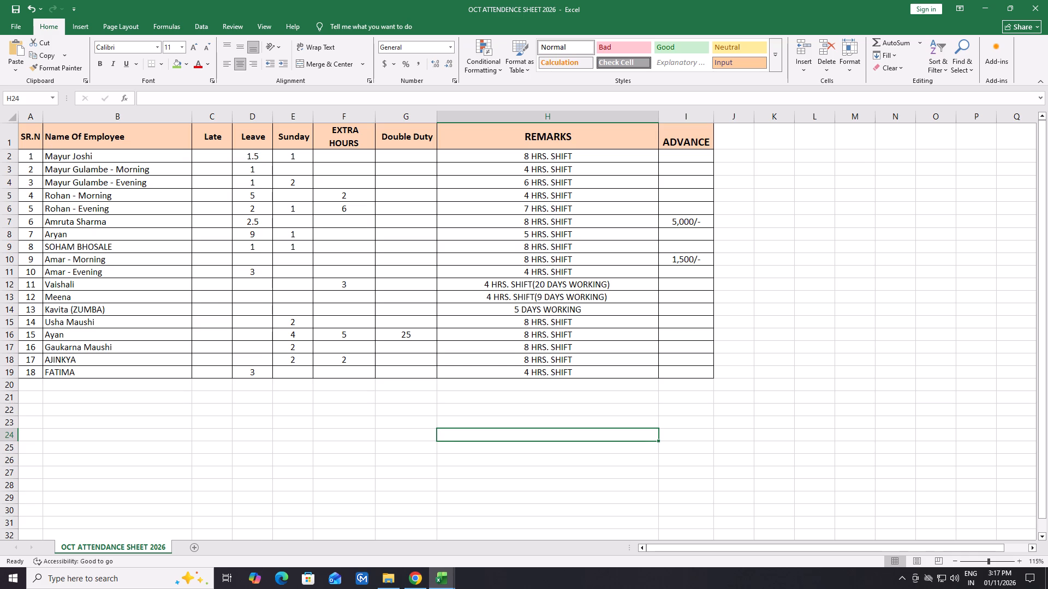
Enter an advance of 3,000/- for serial number 15.
click(9, 336)
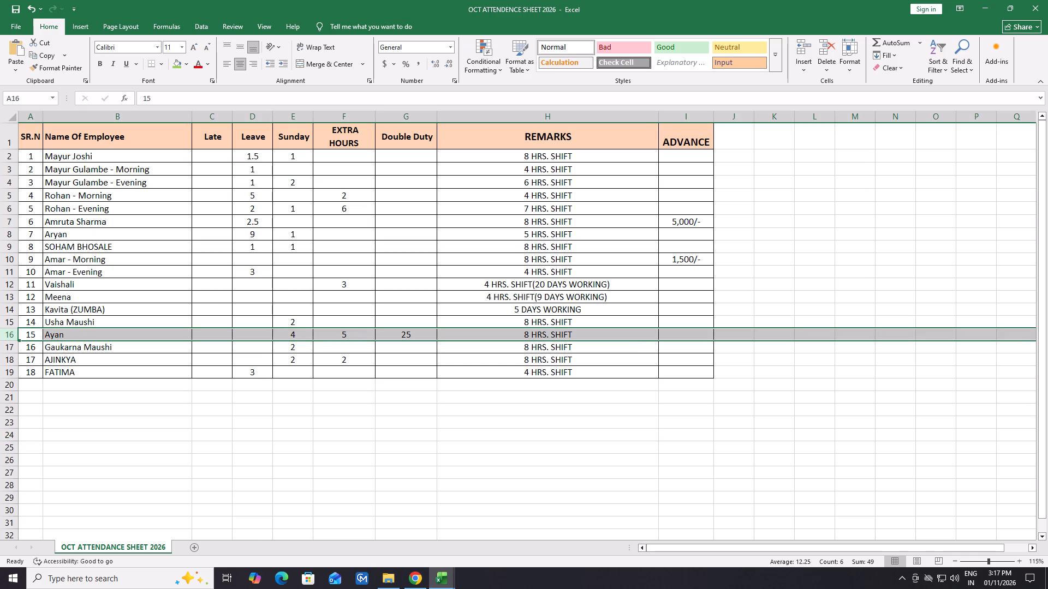
click(677, 338)
text(3000)
text(/-)
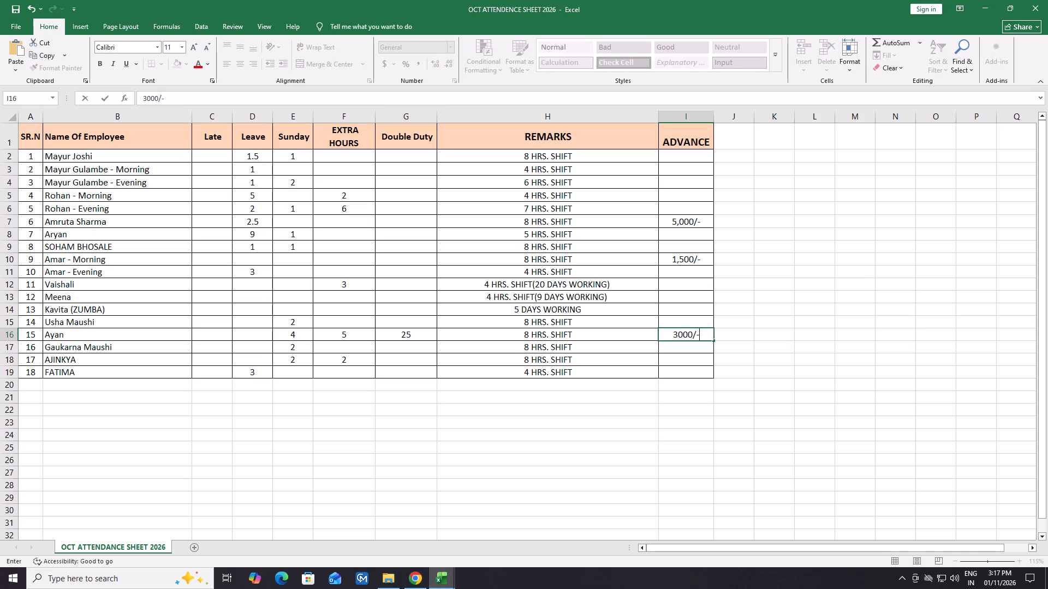
click(678, 335)
key(comma)
key(Return)
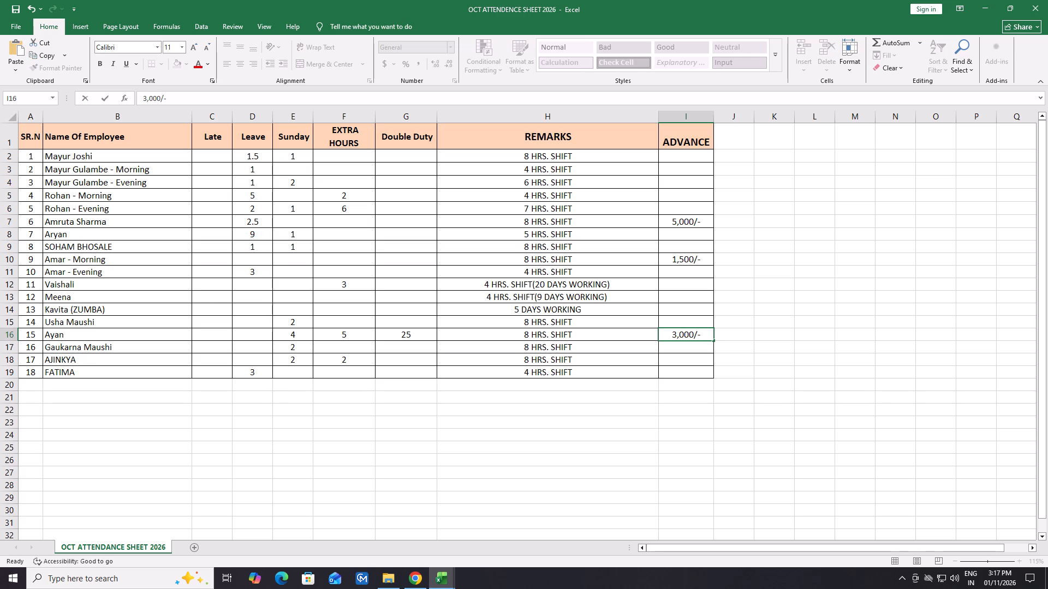
Save the attendance workbook.
click(954, 204)
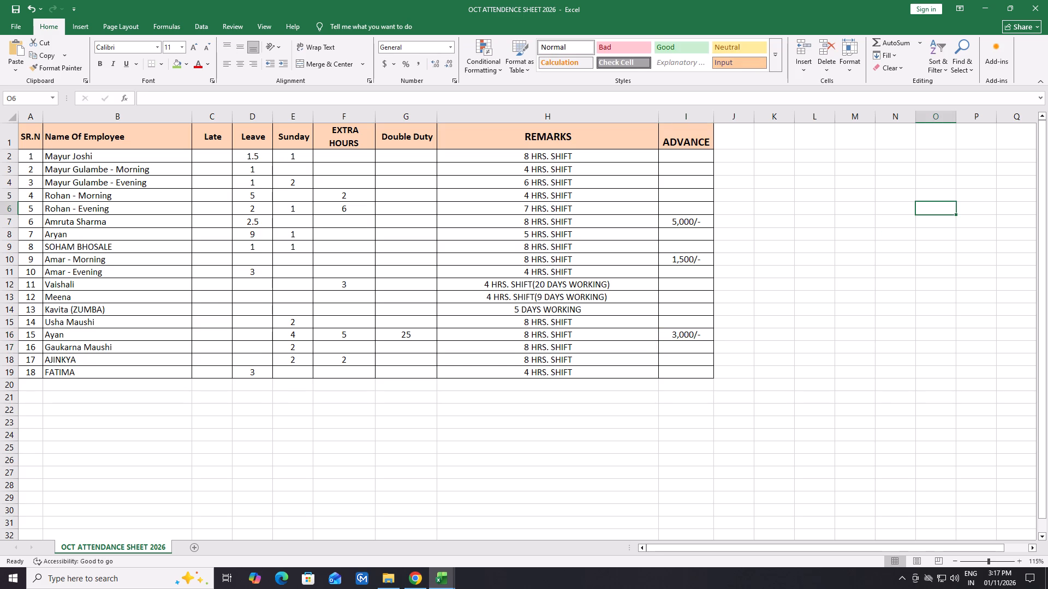
key(ctrl+s)
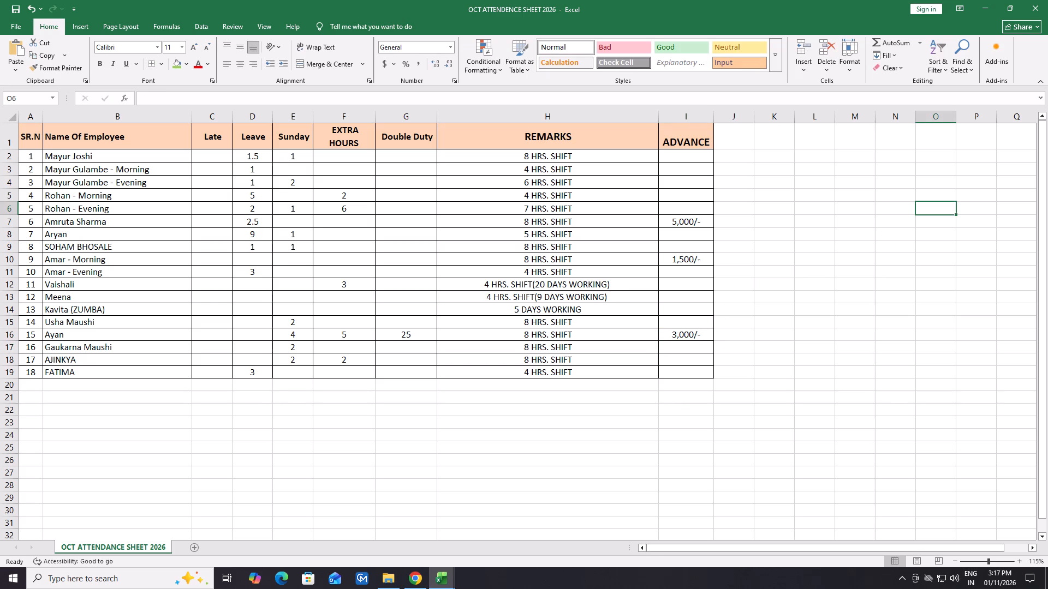
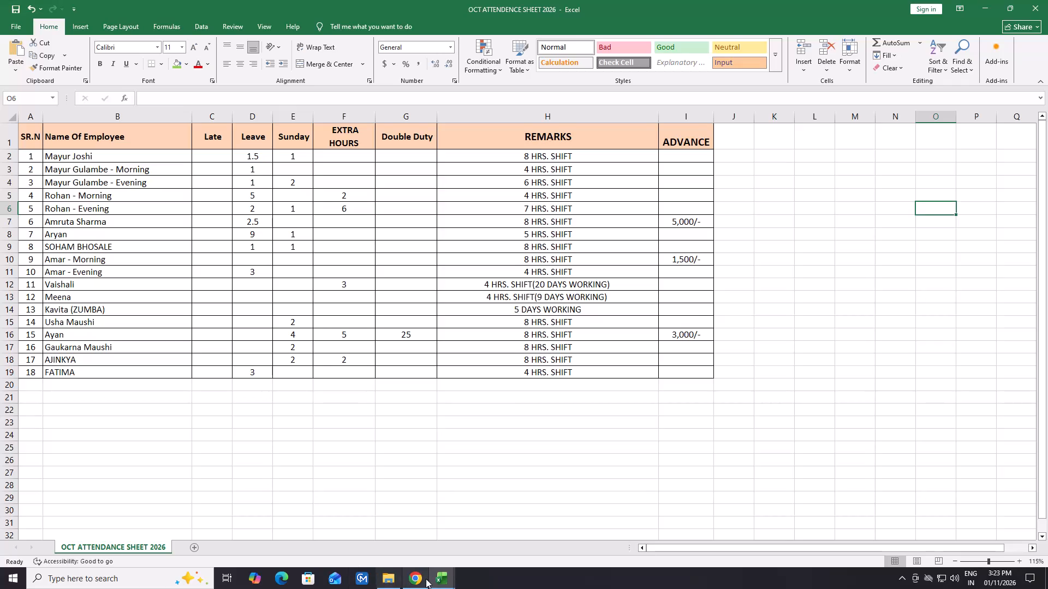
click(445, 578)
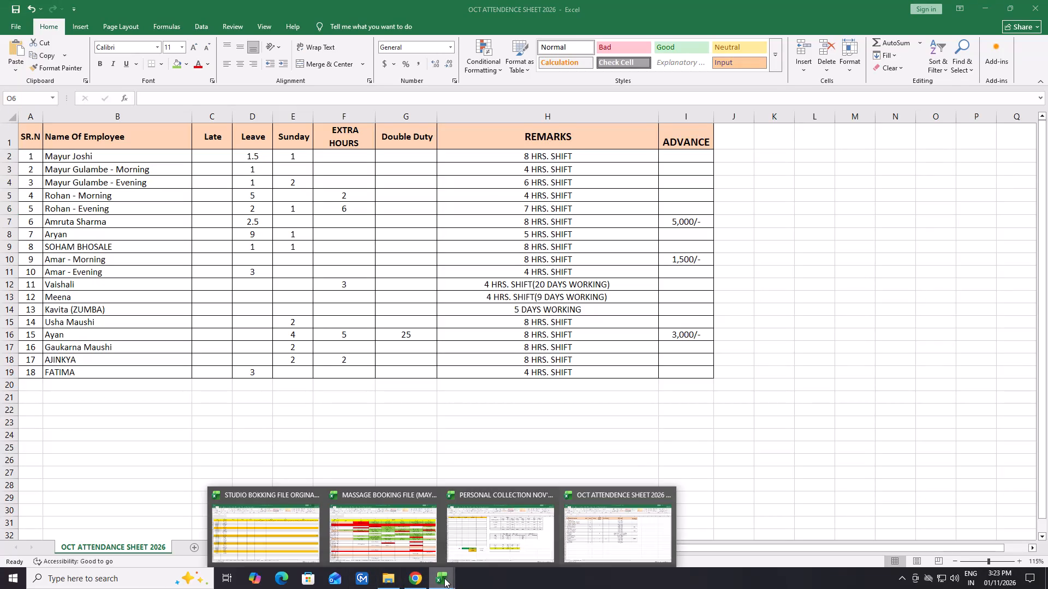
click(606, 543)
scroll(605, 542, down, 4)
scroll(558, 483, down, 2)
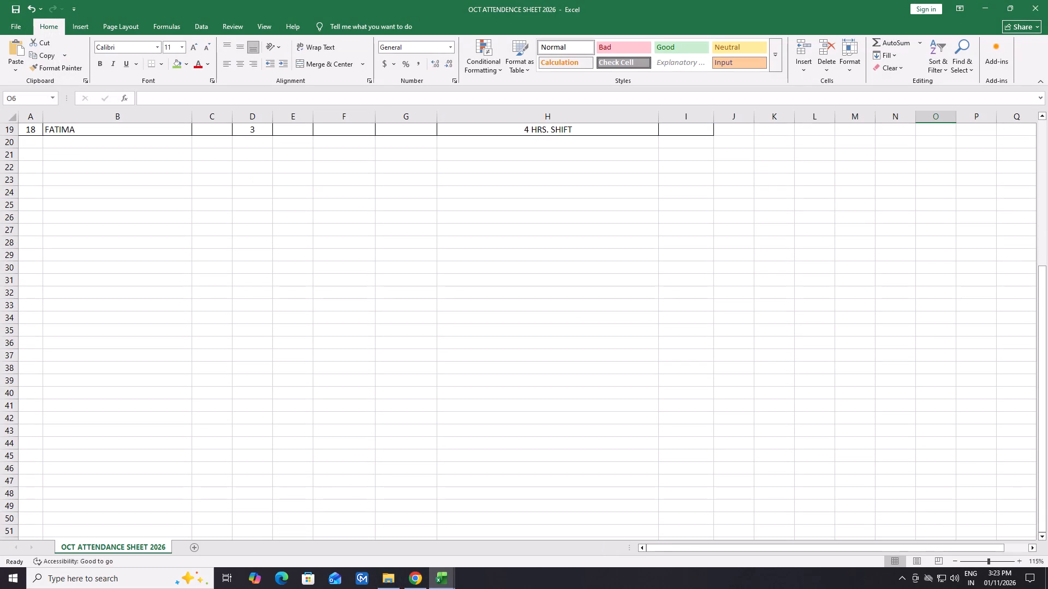